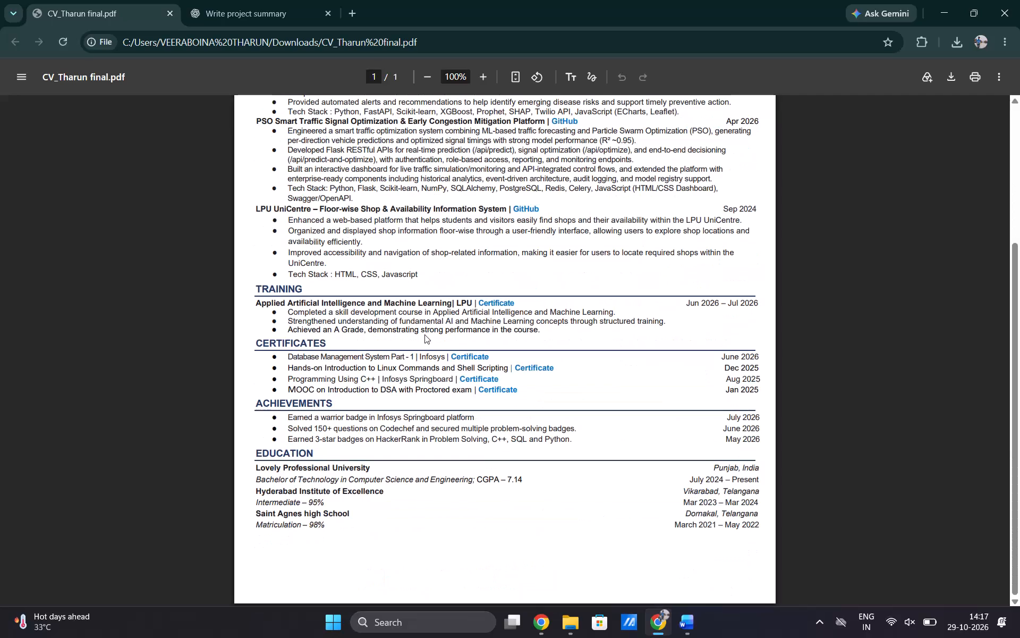
Review the CV PDF's contents, from the skills and projects sections through training, certificates, achievements and education.
scroll(397, 442, up, 1)
scroll(397, 442, down, 3)
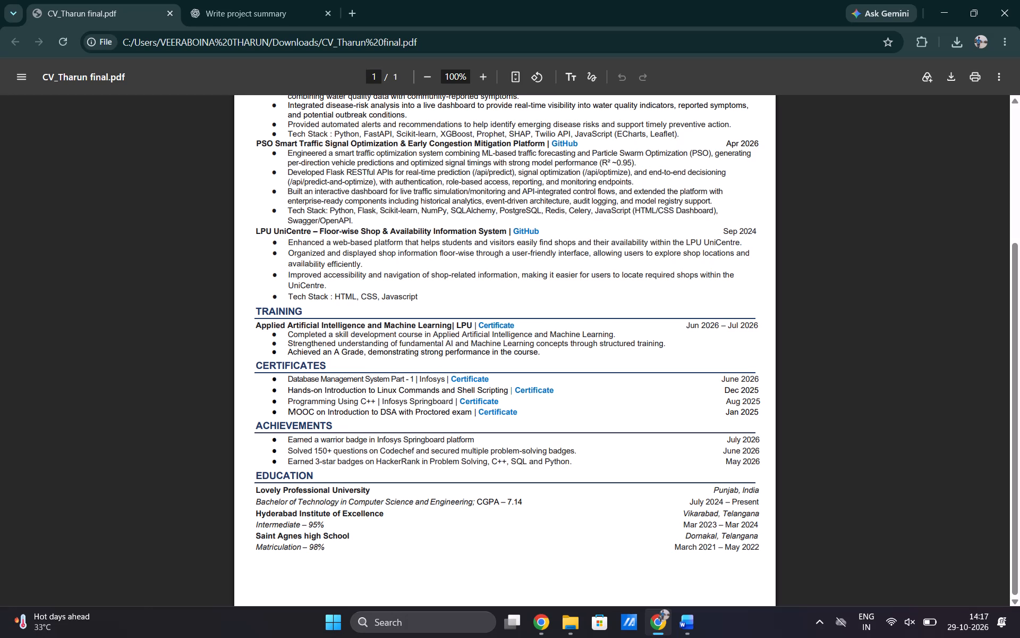
scroll(397, 442, up, 6)
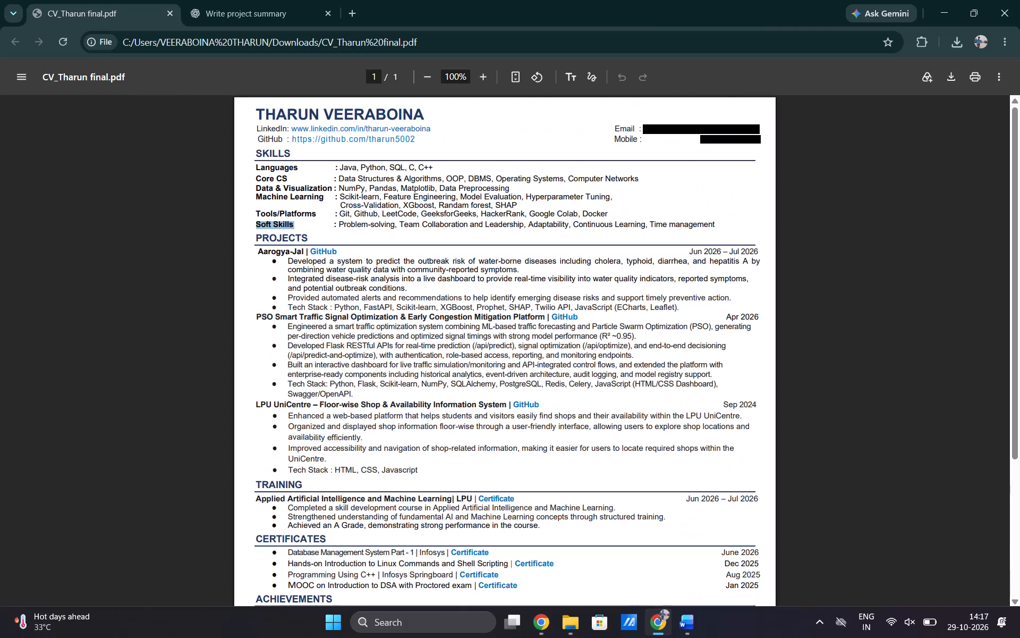
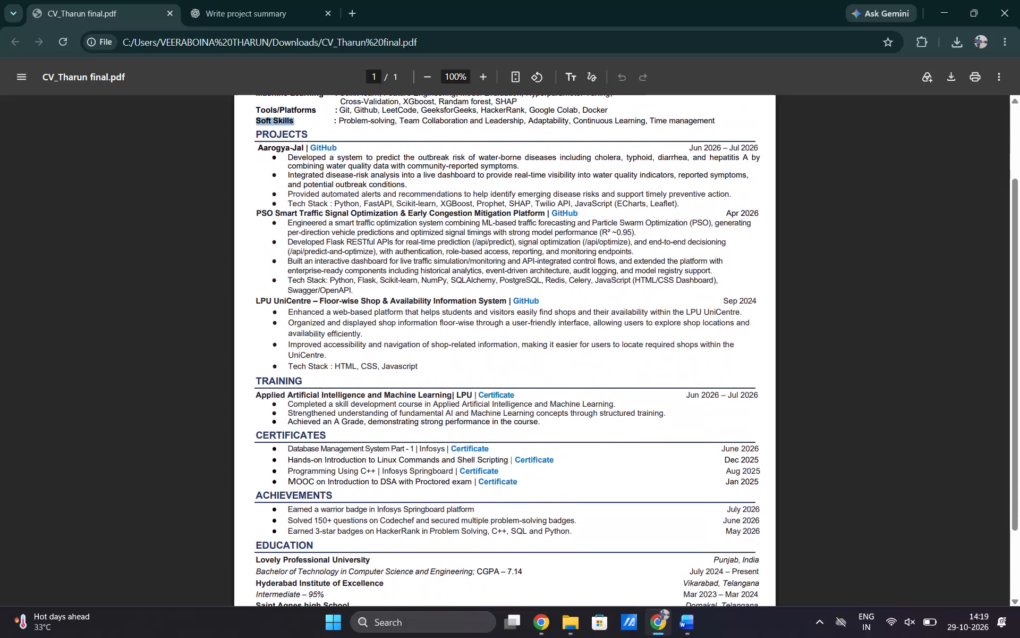
Check the remaining part of the CV through the end of the education section at the bottom of the page.
scroll(397, 442, down, 1)
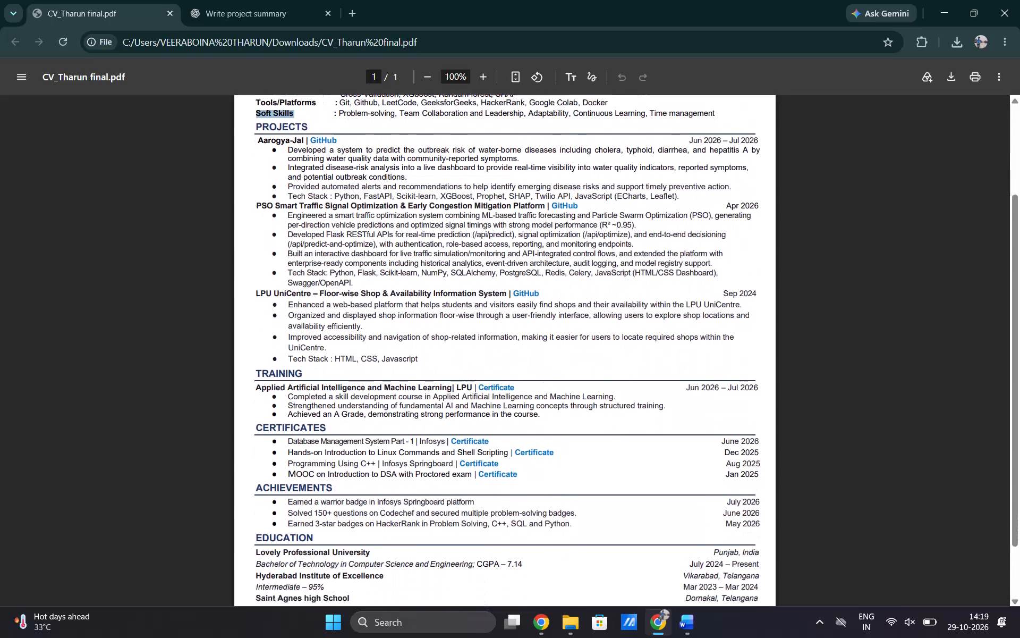
scroll(397, 442, down, 2)
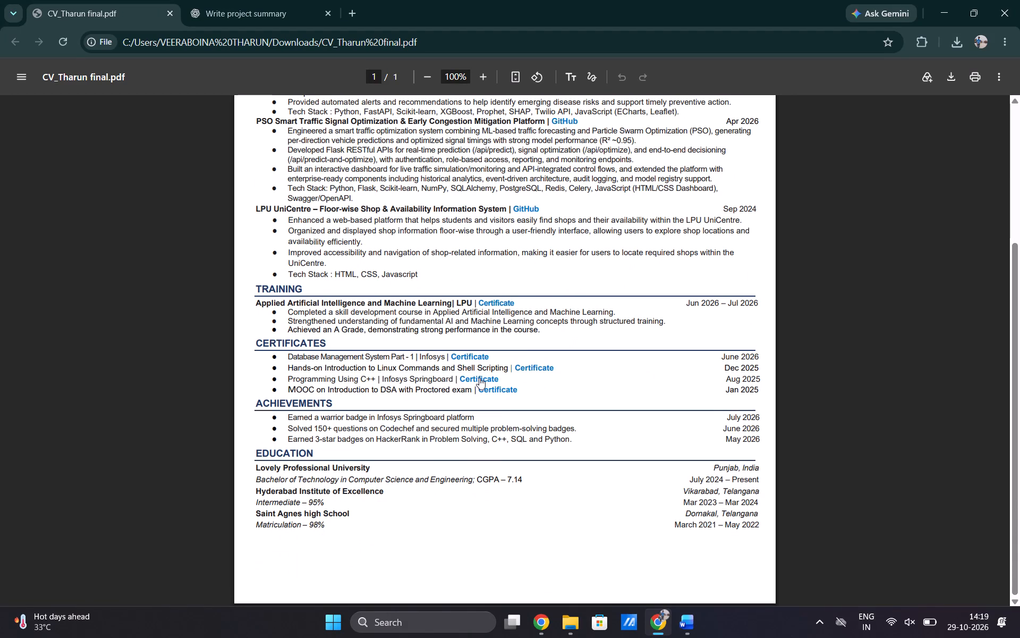
scroll(427, 309, down, 2)
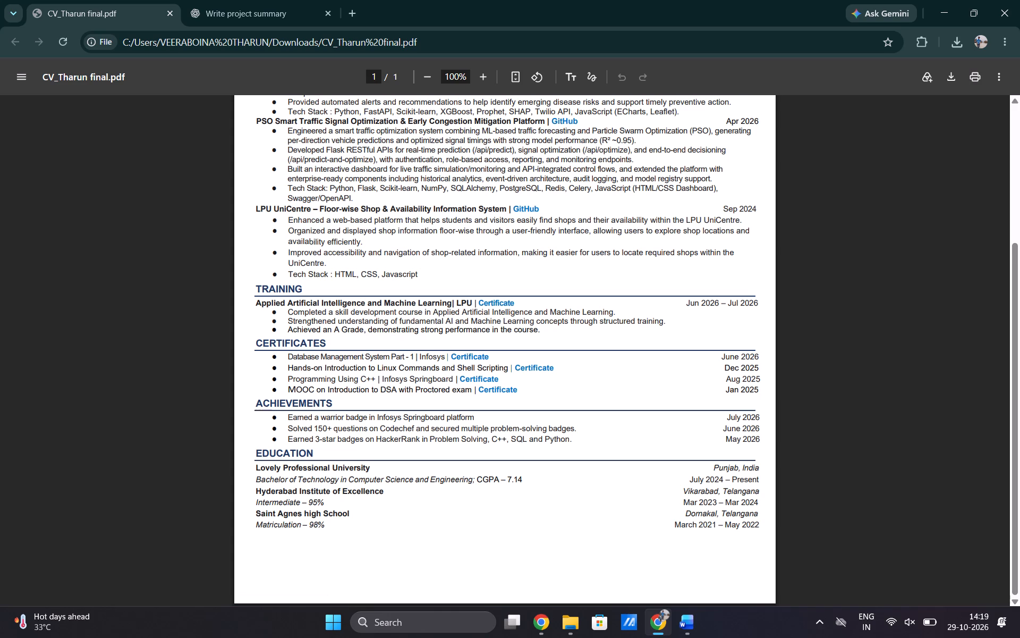
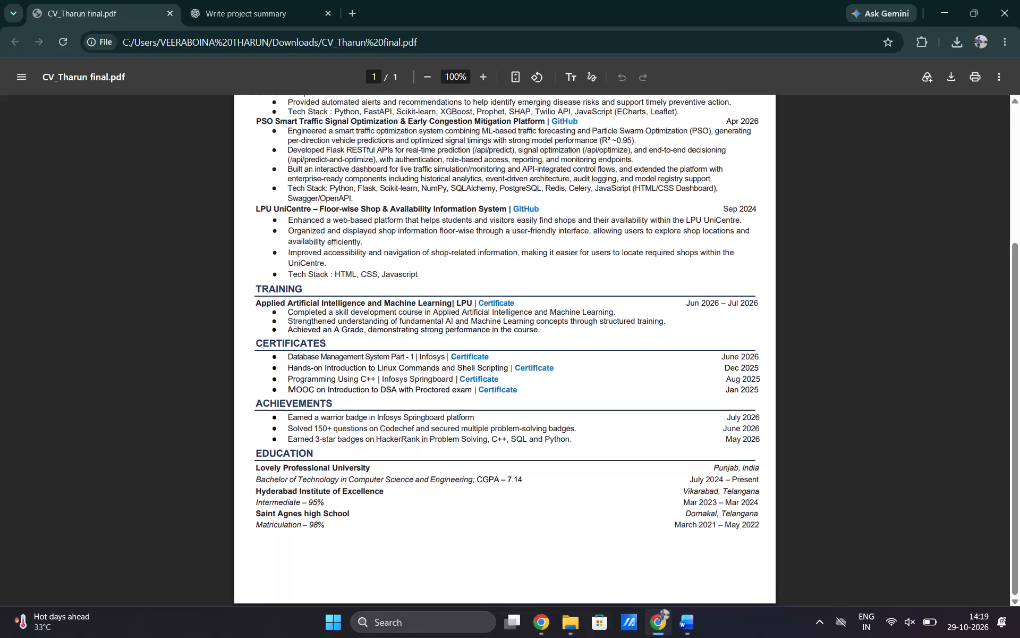
Re-check the CV PDF from skills to education, highlighting the training through education sections, and return to the contact details.
scroll(512, 245, up, 5)
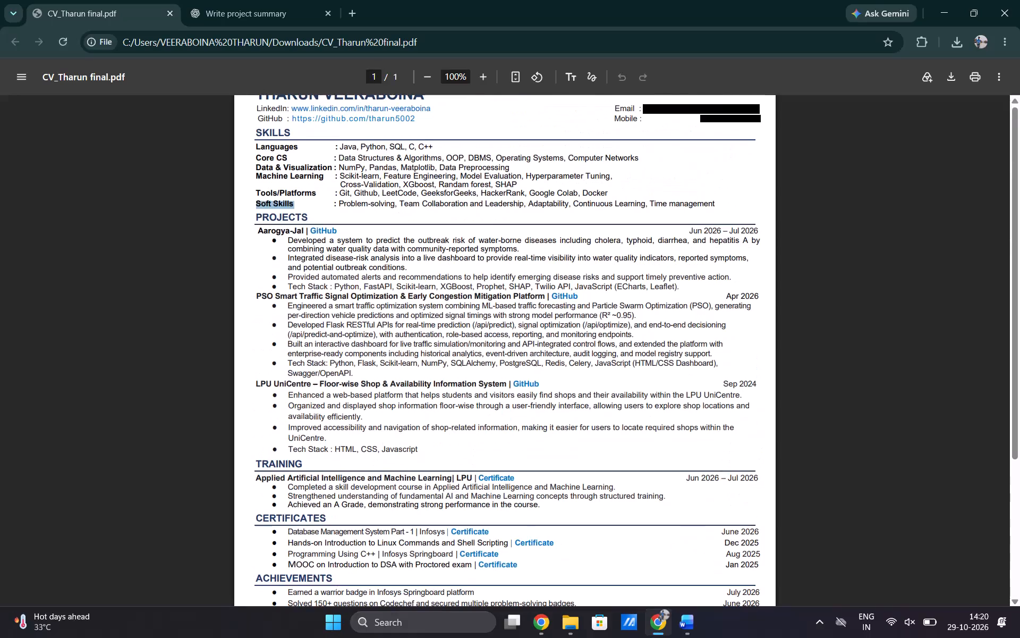
click(407, 264)
scroll(407, 264, down, 3)
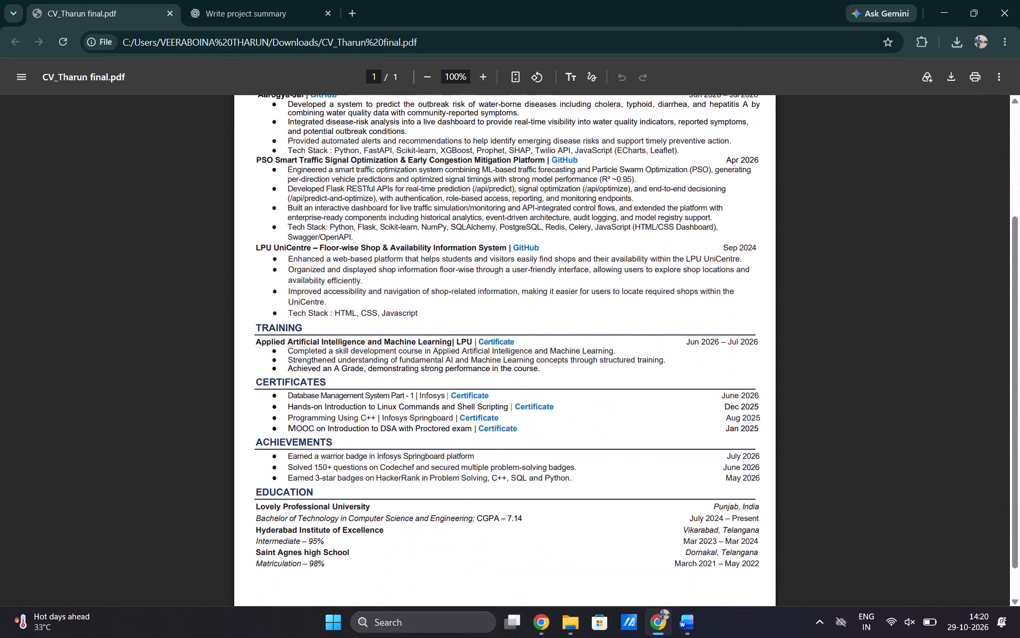
scroll(407, 264, down, 1)
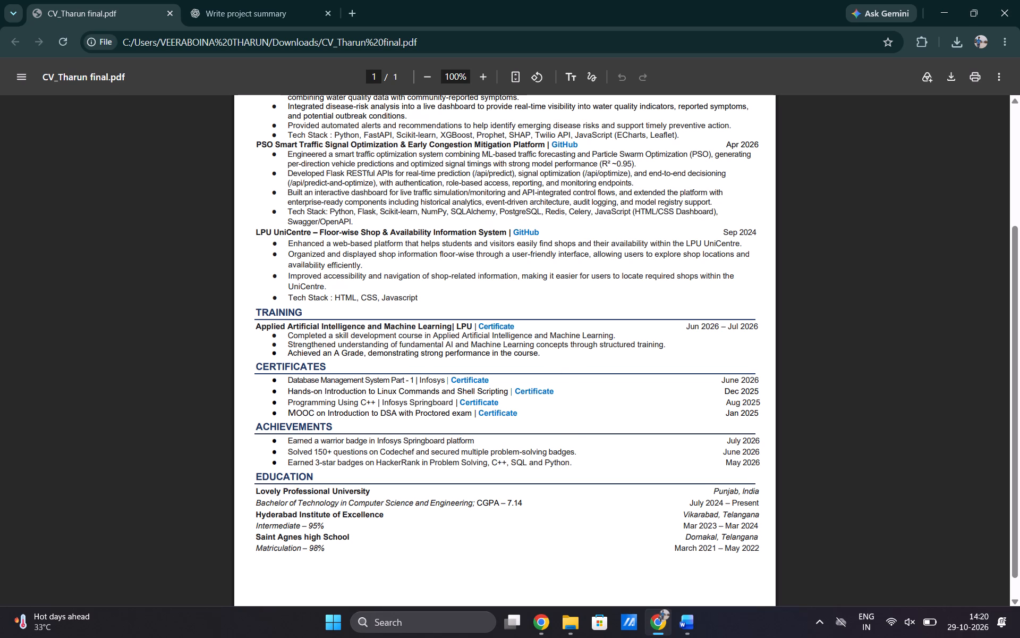
drag(256, 305, 270, 357)
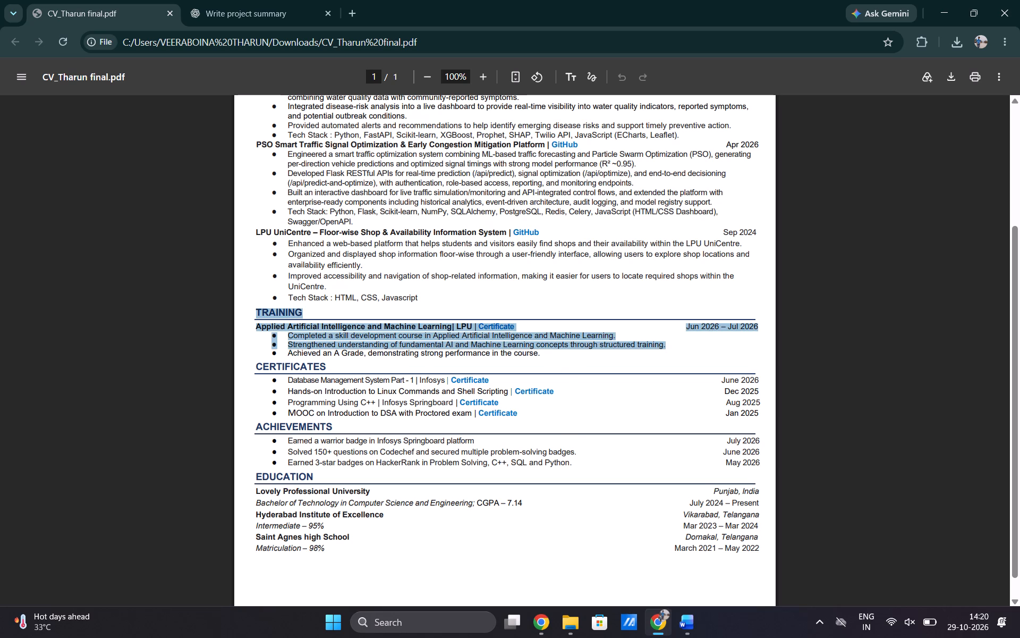
drag(270, 357, 280, 590)
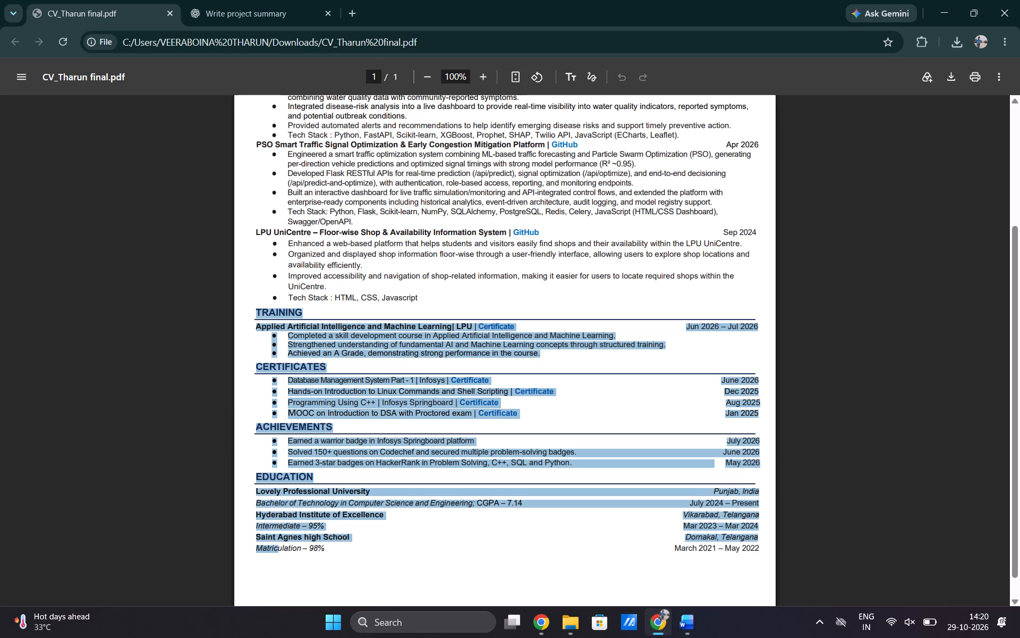
click(639, 392)
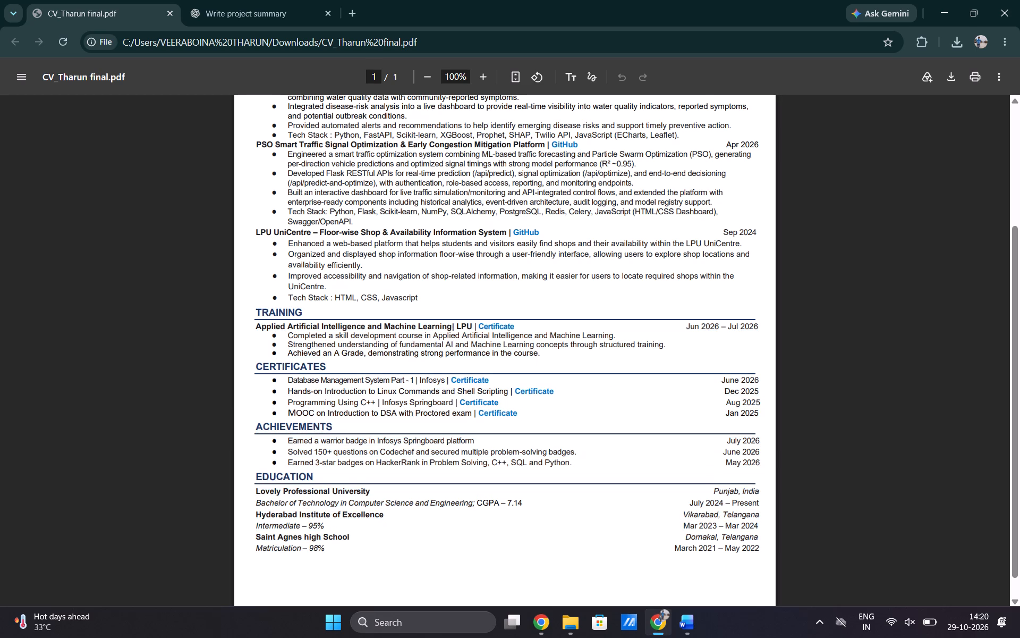
scroll(584, 331, up, 3)
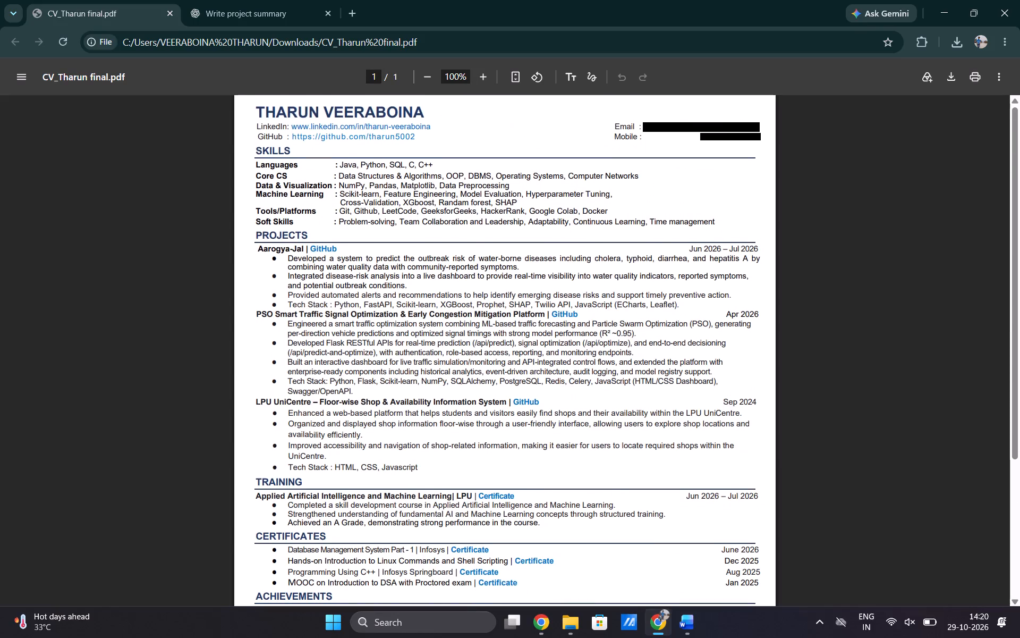
click(642, 128)
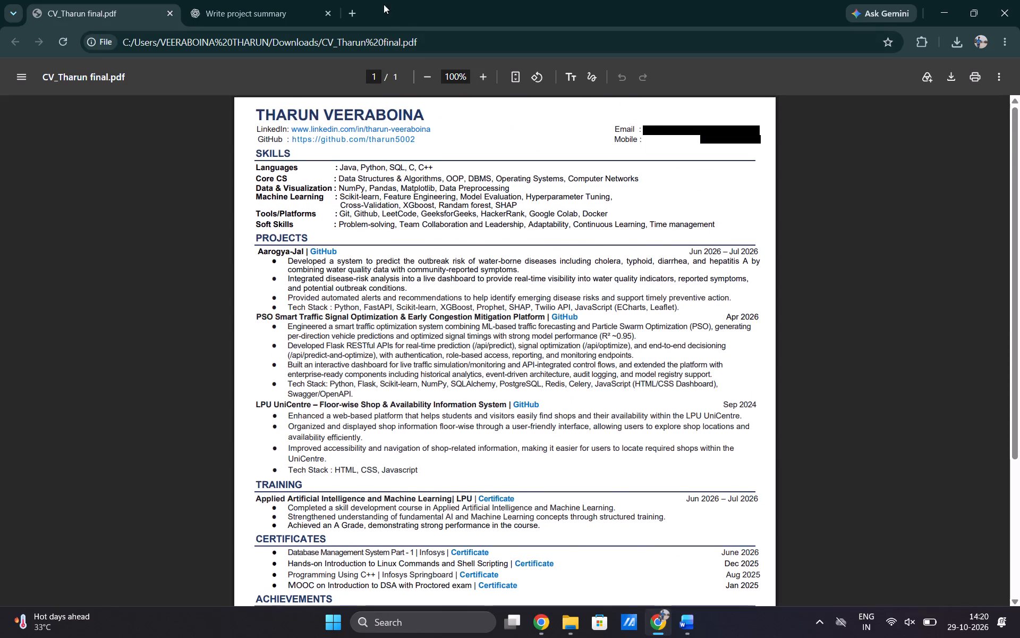
Switch to the Word version of the CV and review it from the header through the education section.
click(691, 620)
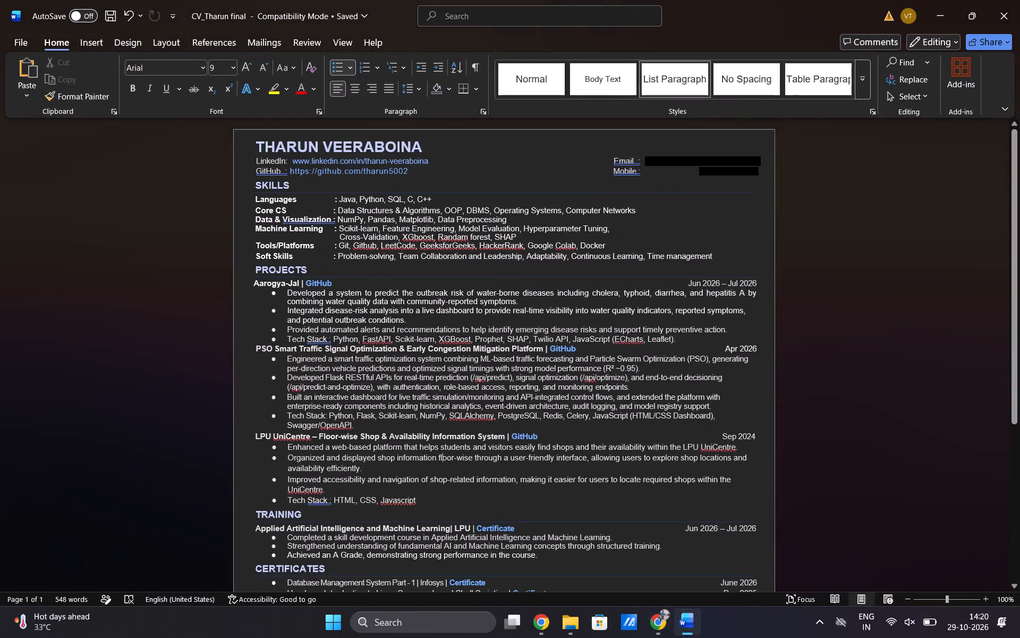
scroll(522, 263, down, 1)
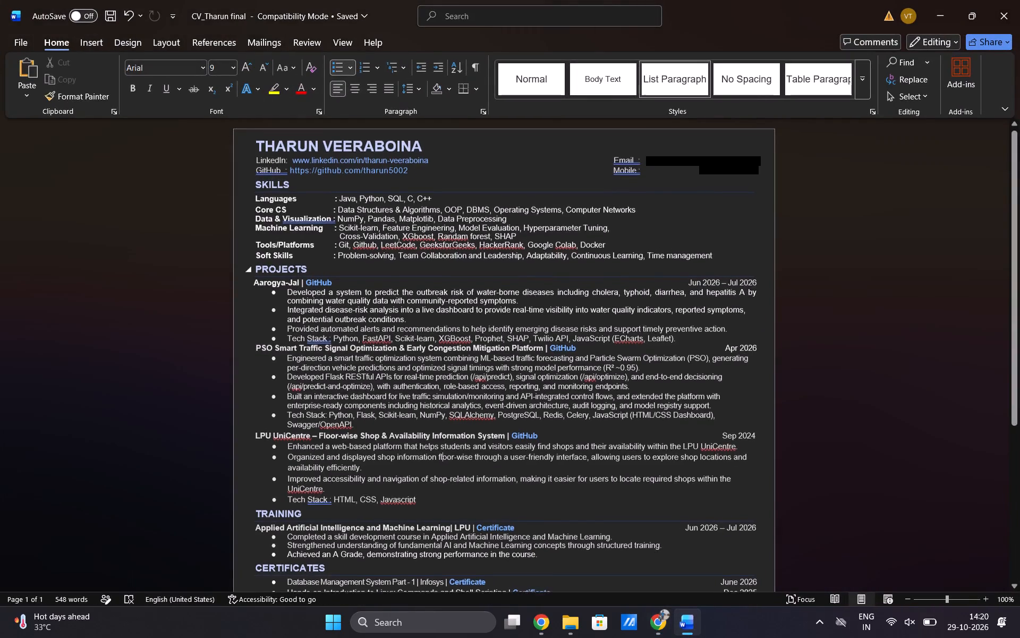
scroll(522, 263, down, 2)
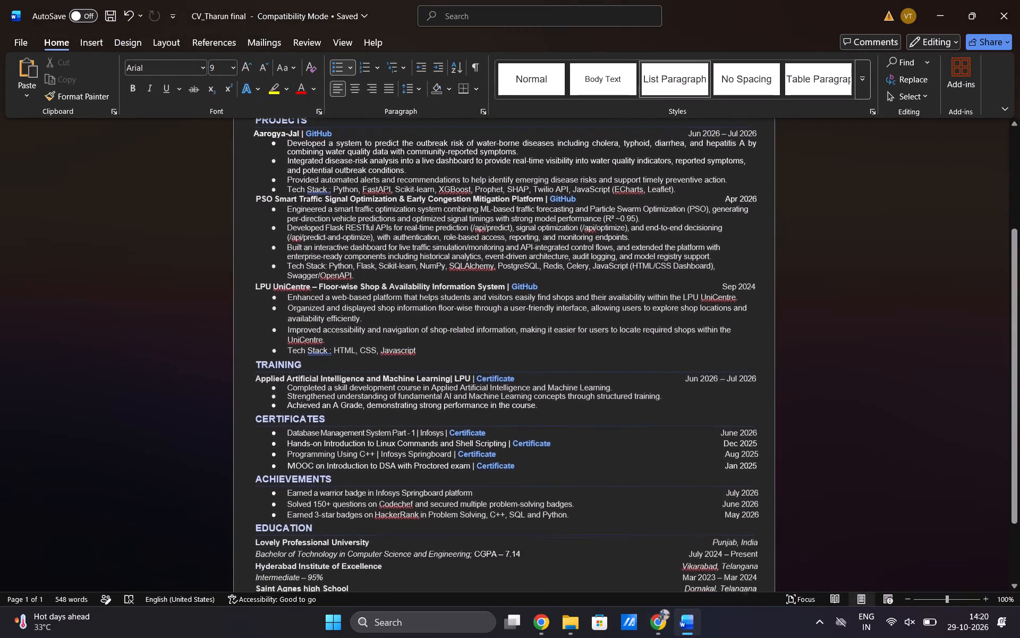
scroll(522, 263, down, 2)
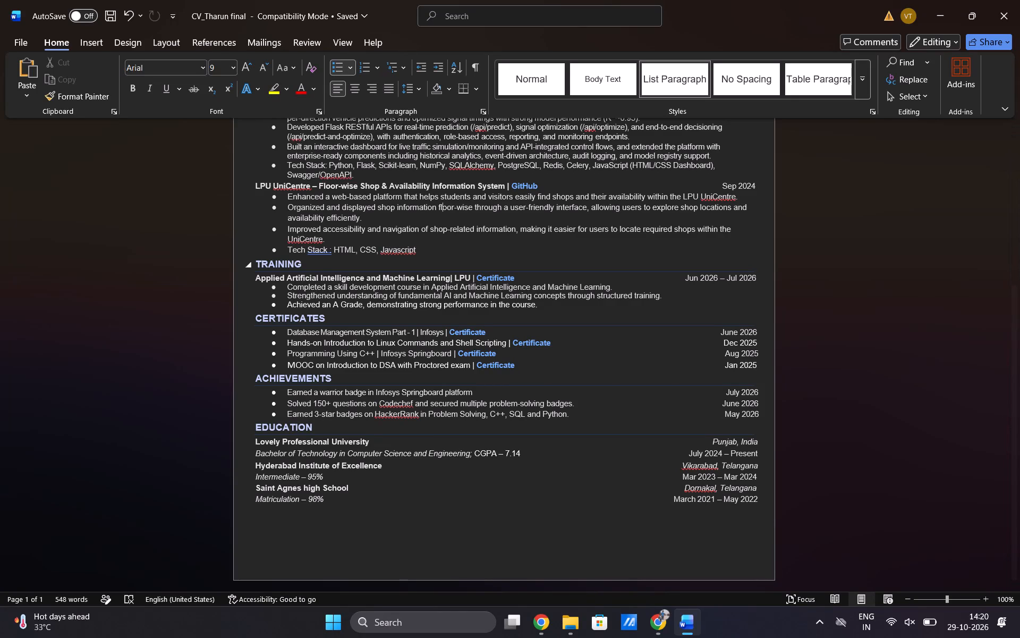
scroll(522, 263, up, 4)
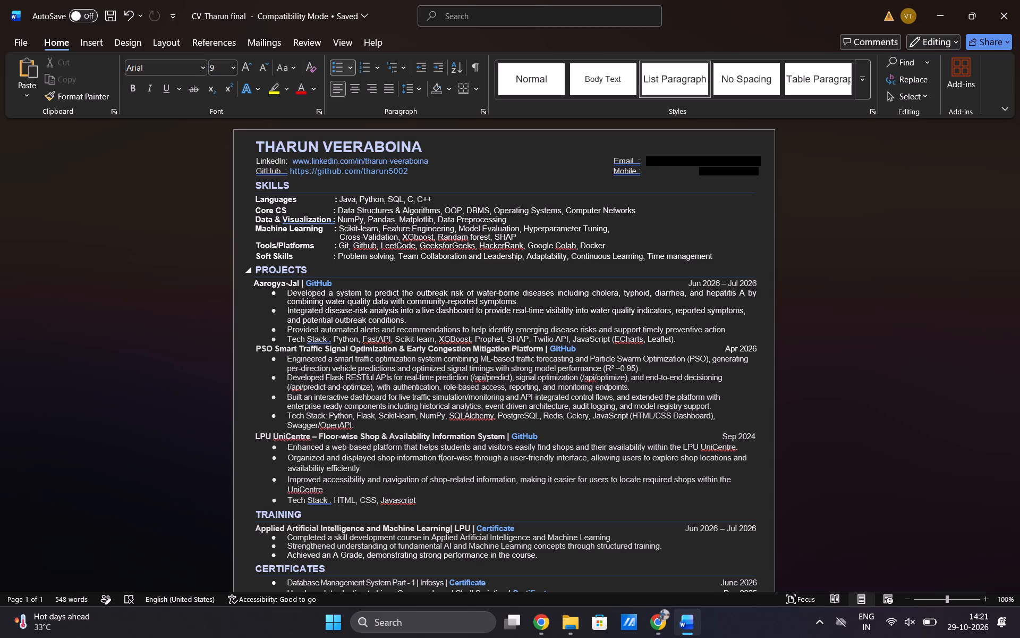
scroll(522, 263, down, 5)
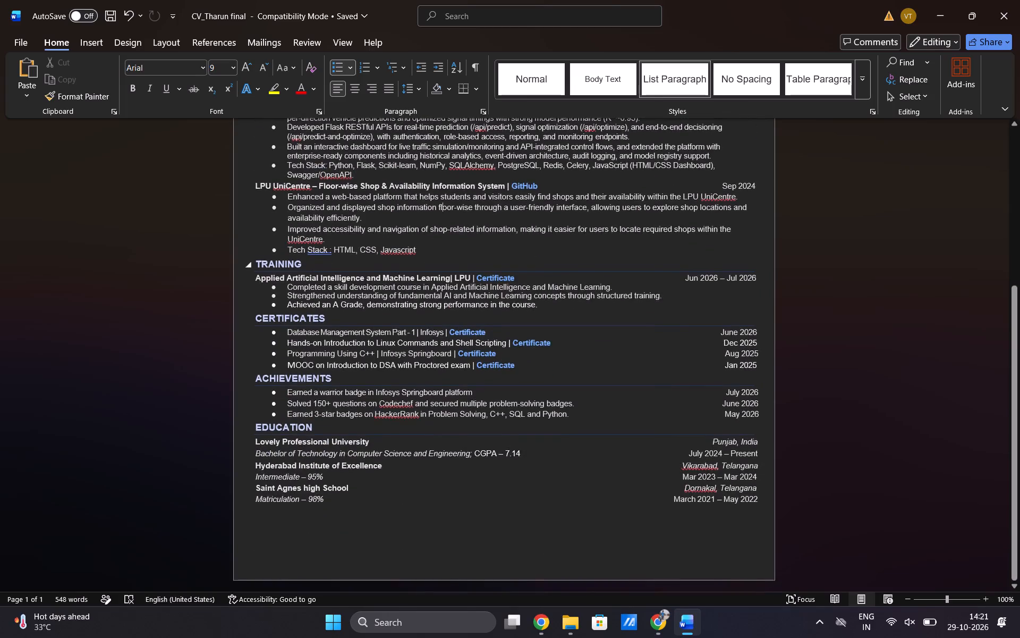
scroll(522, 263, up, 5)
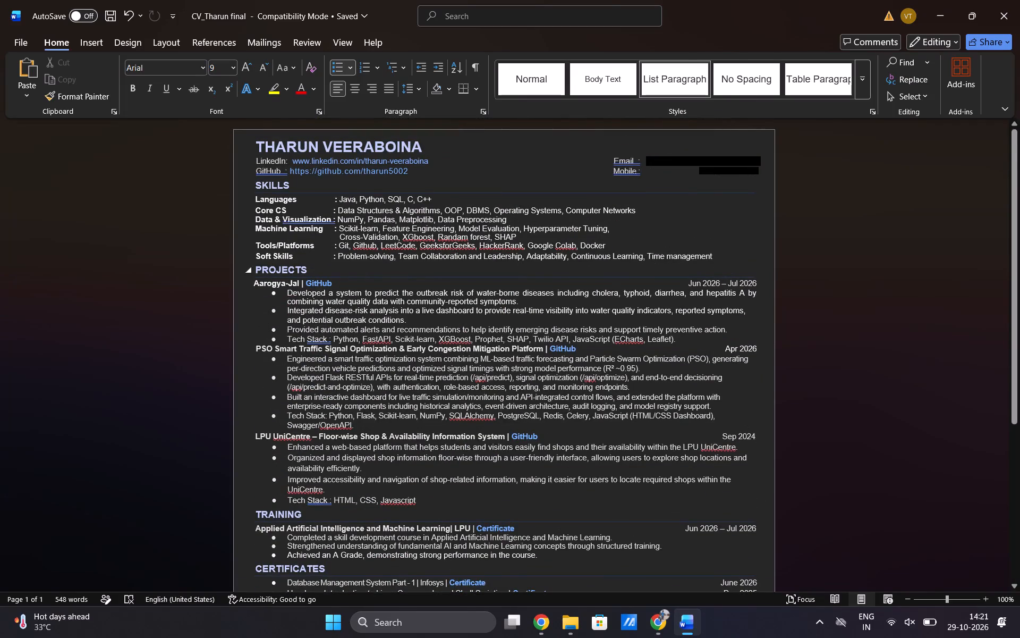
scroll(356, 302, down, 1)
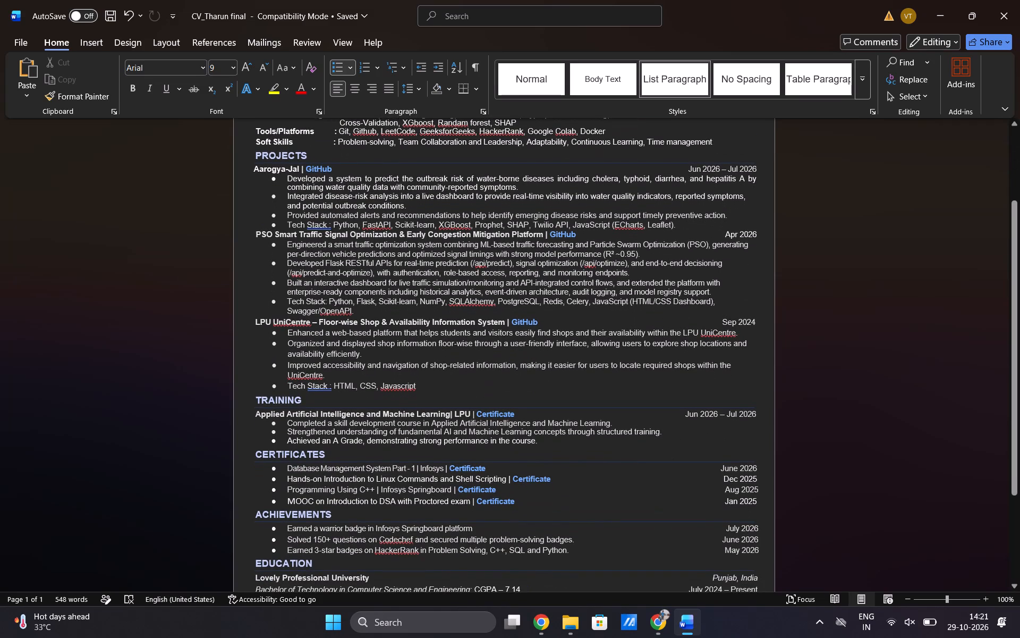
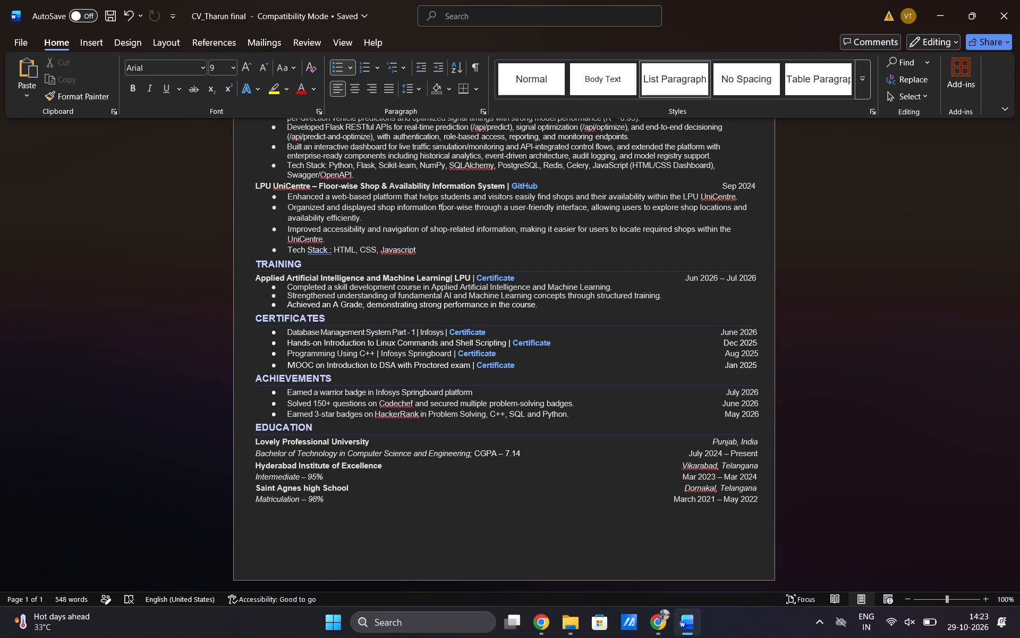
Re-check the Word version of the CV from the contact details and skills down through the education section.
scroll(356, 302, up, 1)
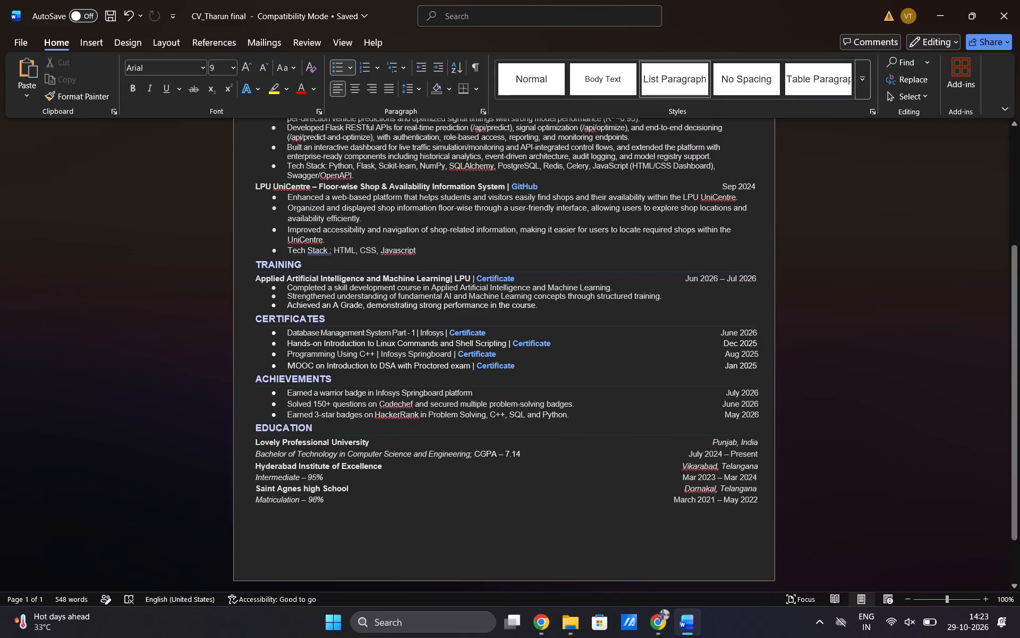
scroll(356, 302, up, 3)
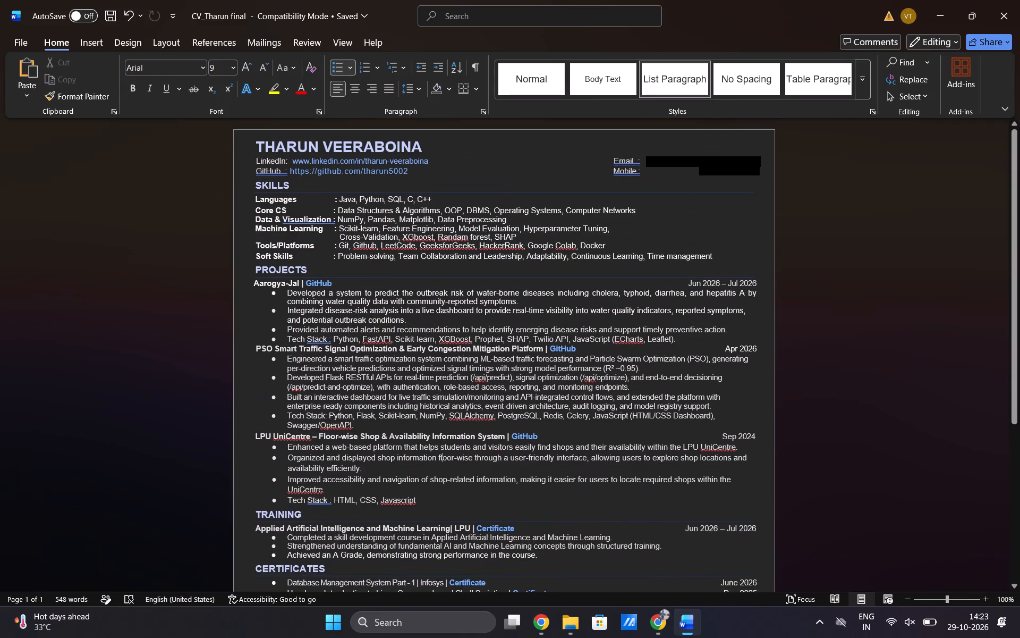
scroll(356, 302, down, 5)
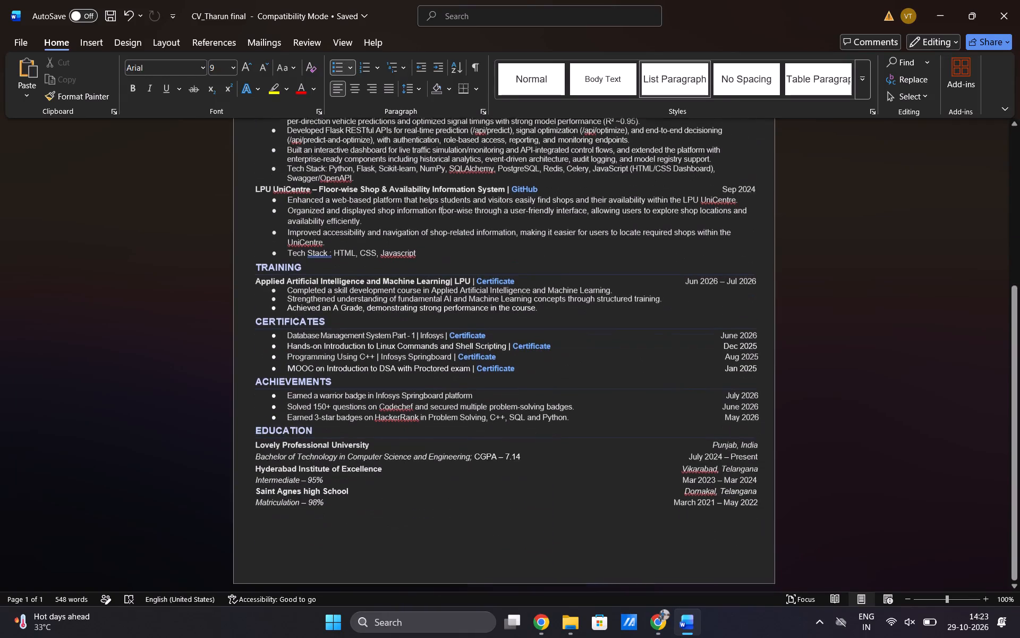
scroll(356, 302, down, 1)
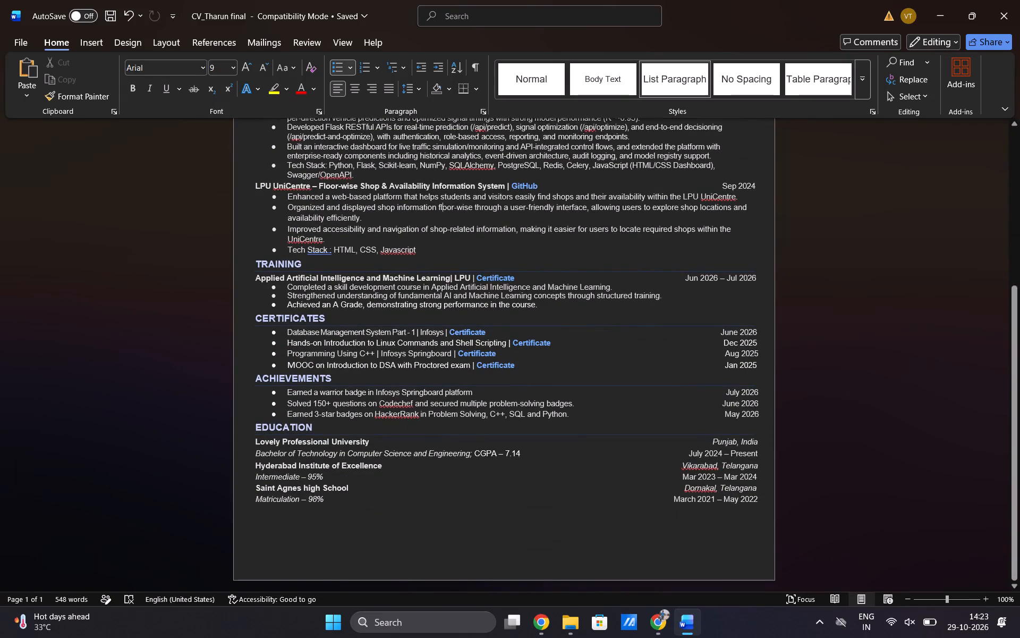
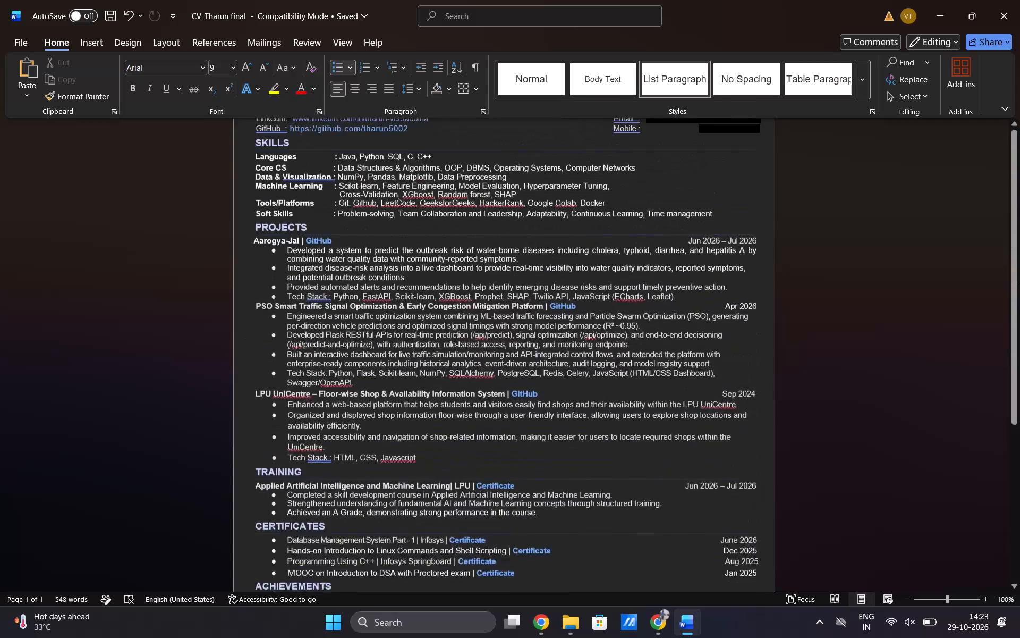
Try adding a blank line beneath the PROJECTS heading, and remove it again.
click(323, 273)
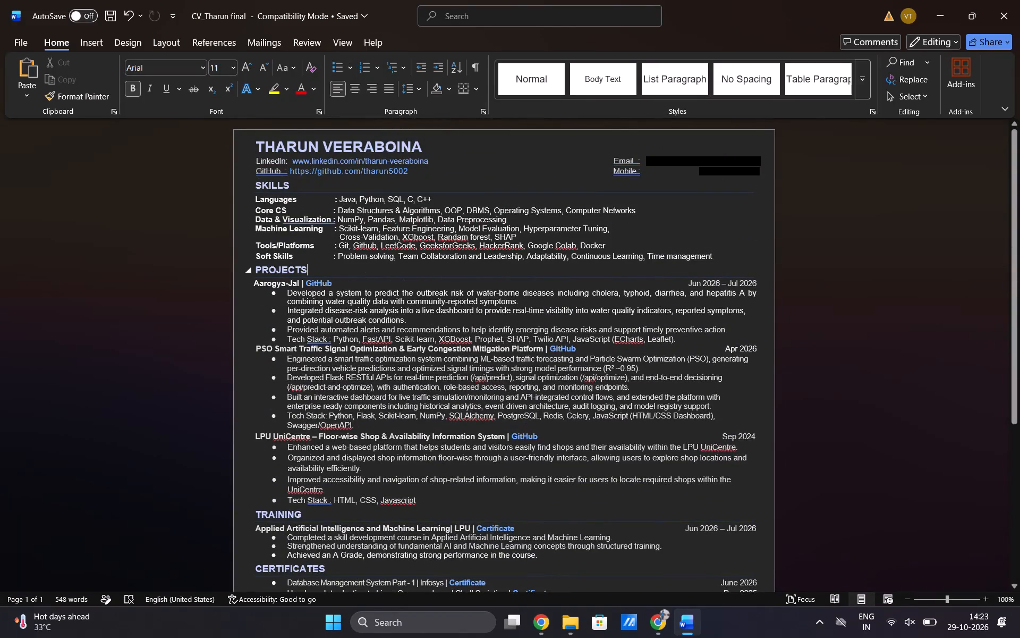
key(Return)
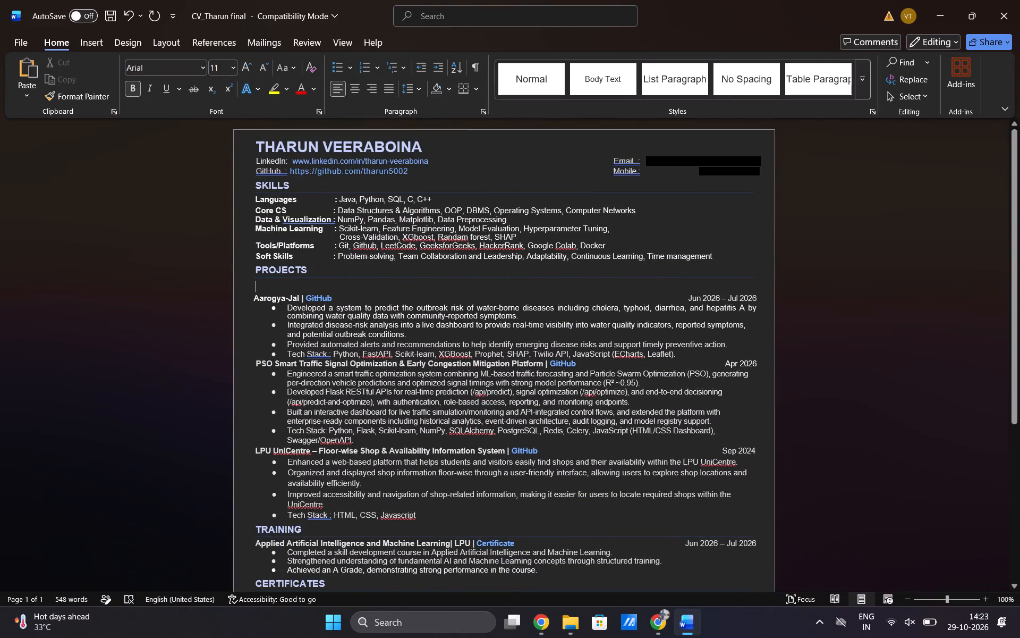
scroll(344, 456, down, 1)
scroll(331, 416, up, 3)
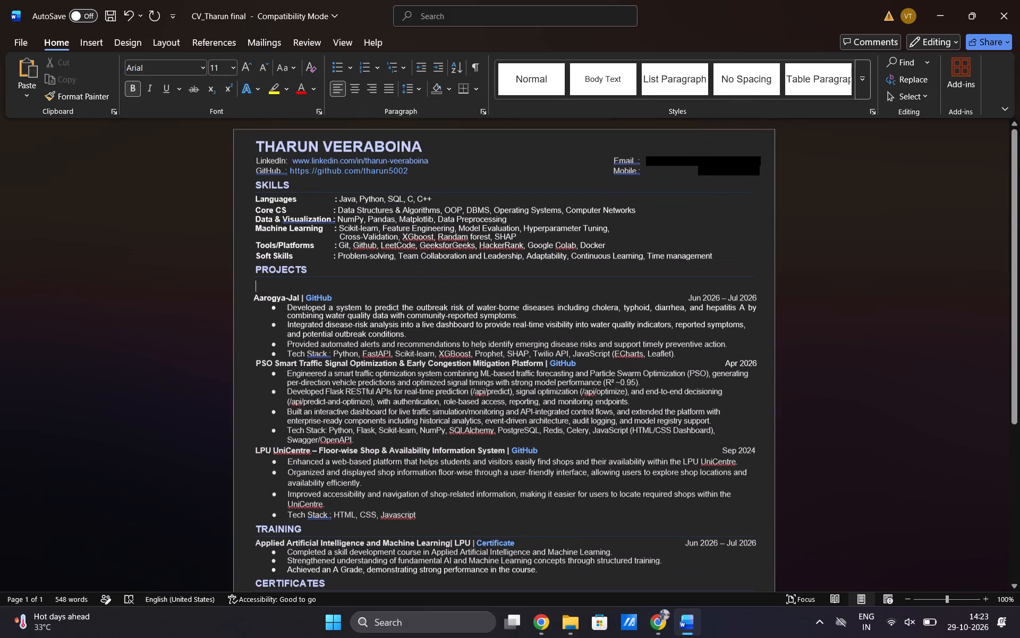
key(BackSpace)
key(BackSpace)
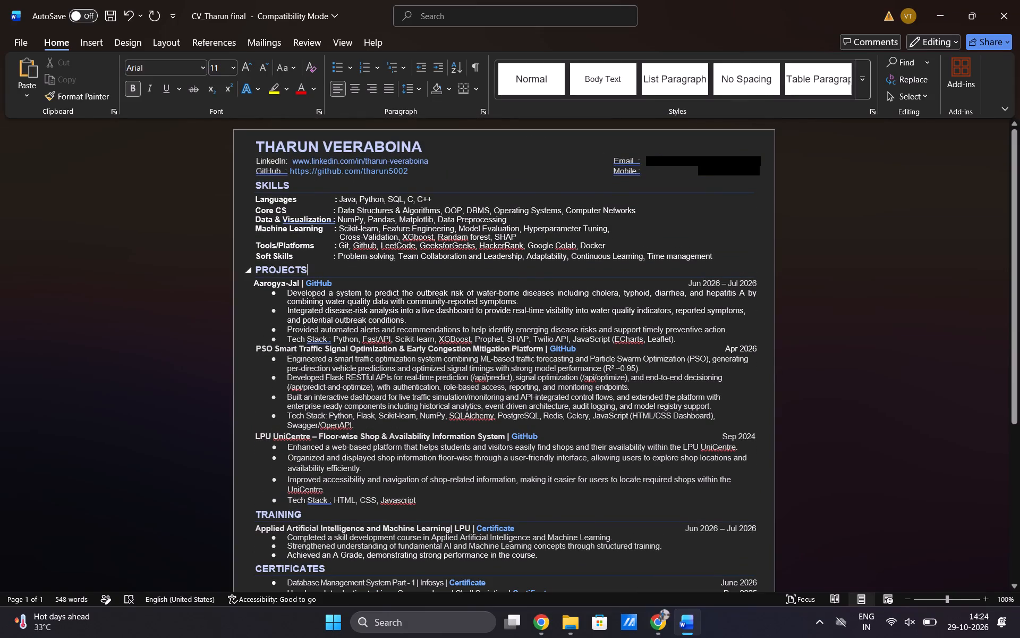
Check the CV's layout from the projects section down through education.
scroll(375, 304, down, 1)
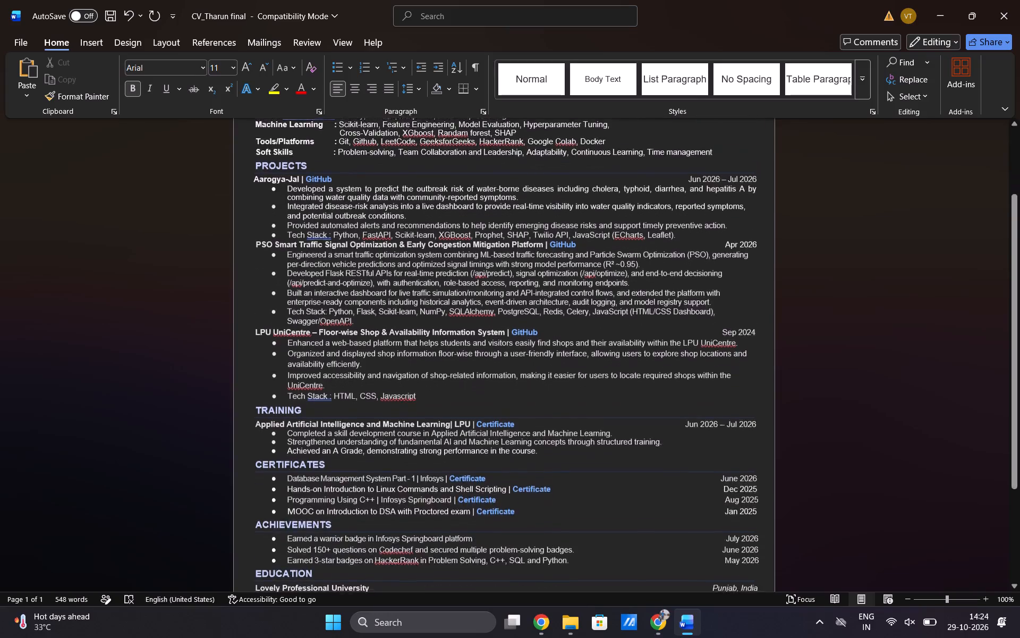
scroll(375, 304, down, 1)
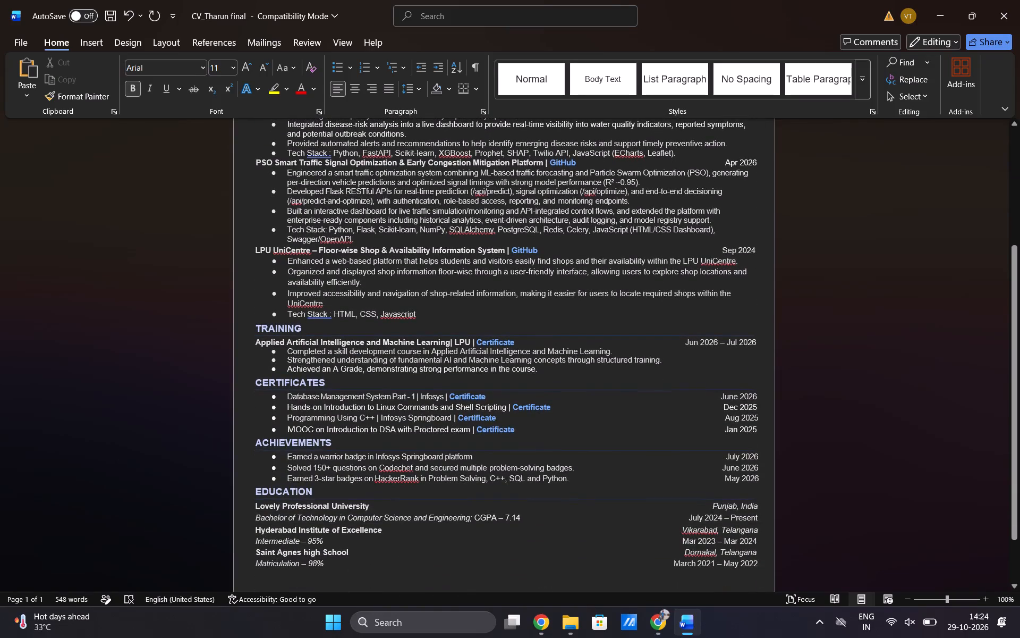
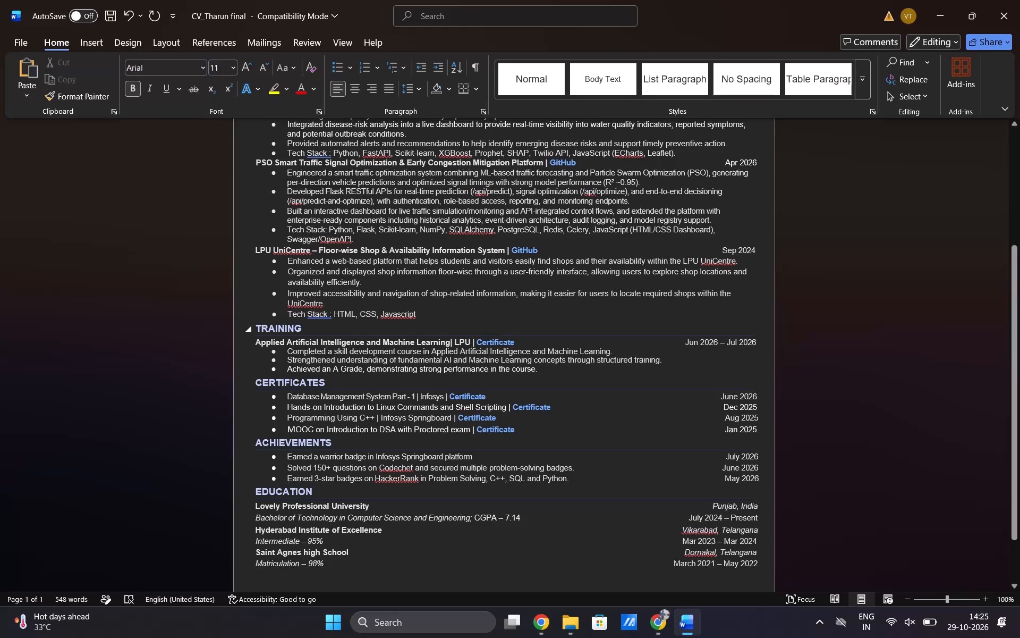
Examine the TRAINING and CERTIFICATES entries, and review the CV from there back up to its header.
drag(254, 342, 406, 357)
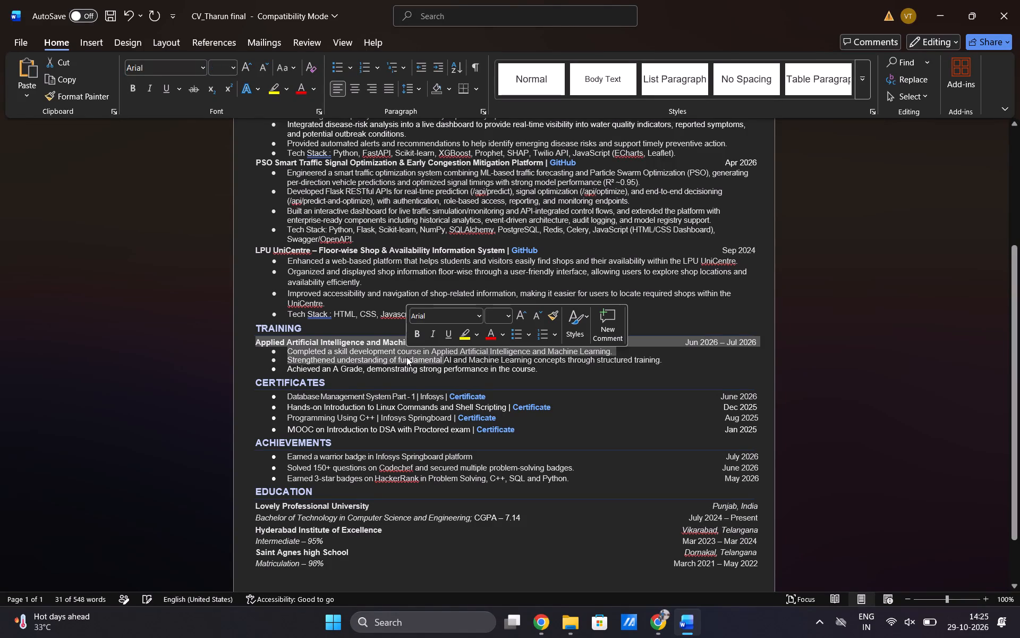
click(456, 369)
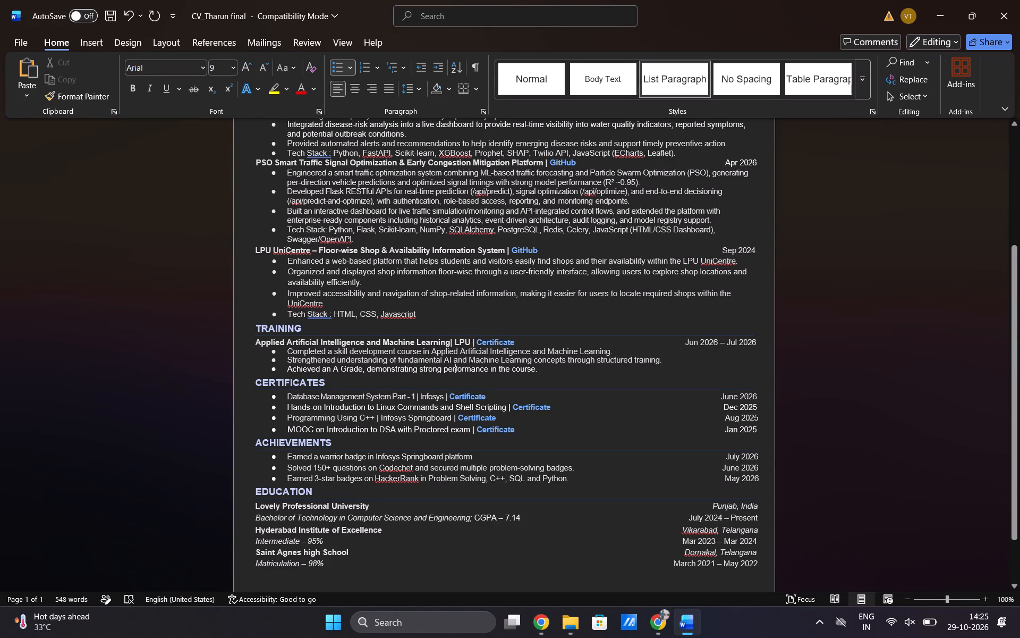
drag(520, 344, 286, 345)
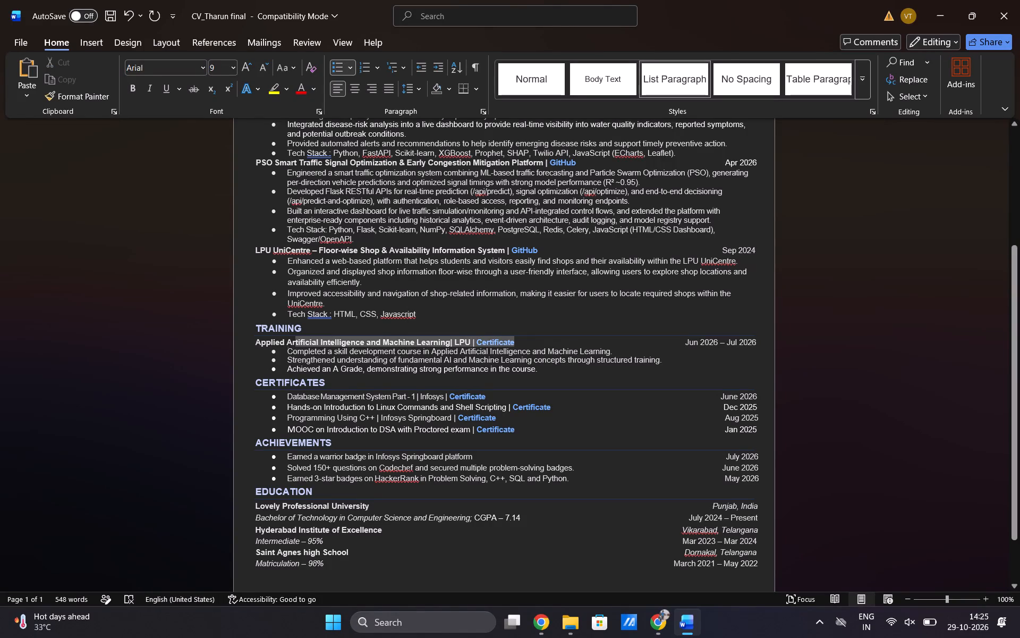
drag(286, 345, 284, 342)
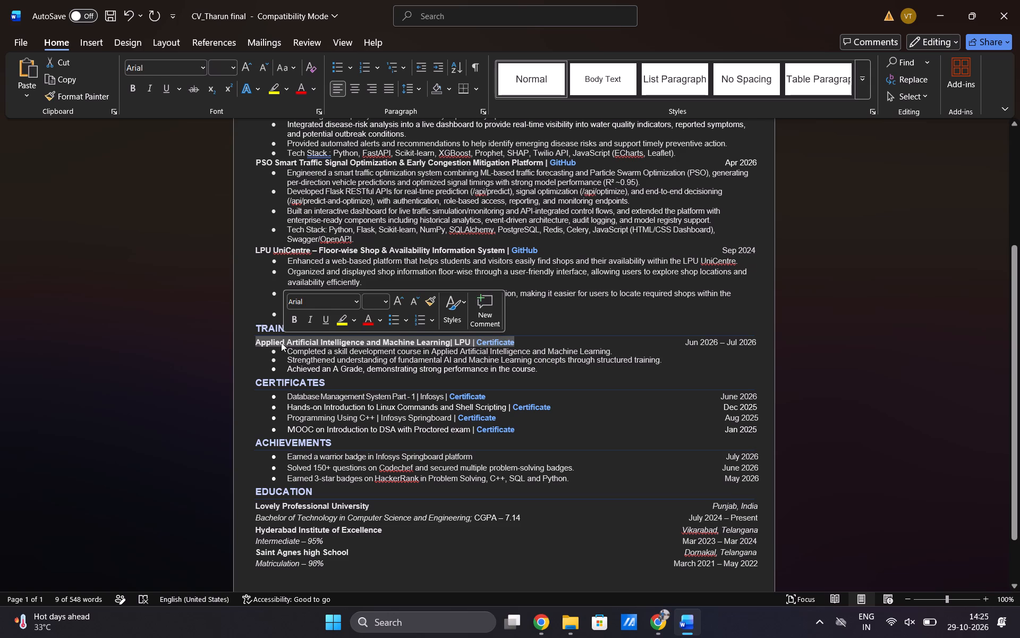
click(182, 375)
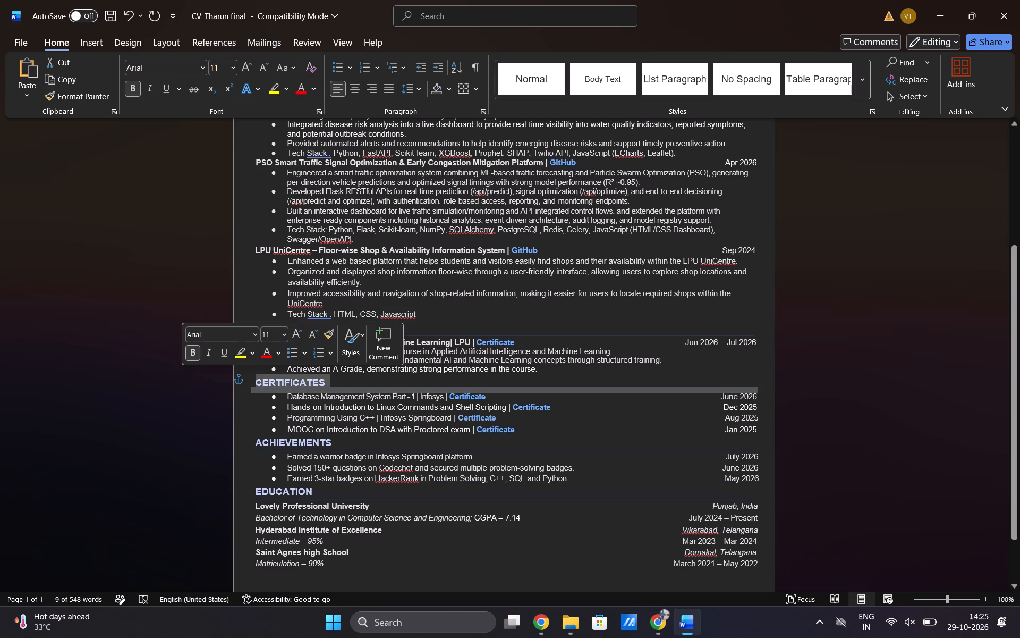
click(247, 420)
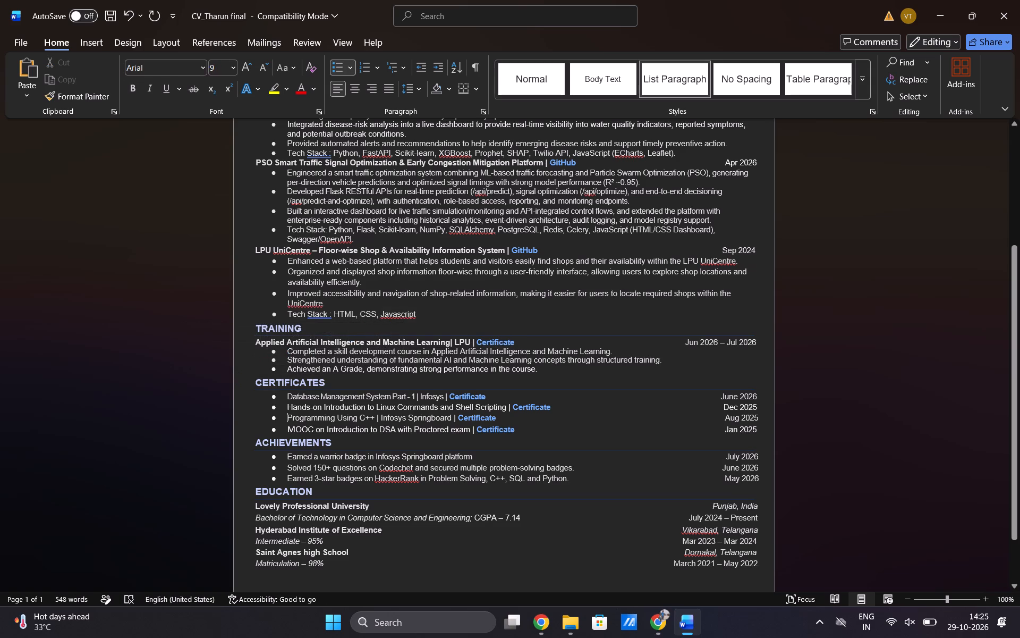
scroll(334, 430, right, 1)
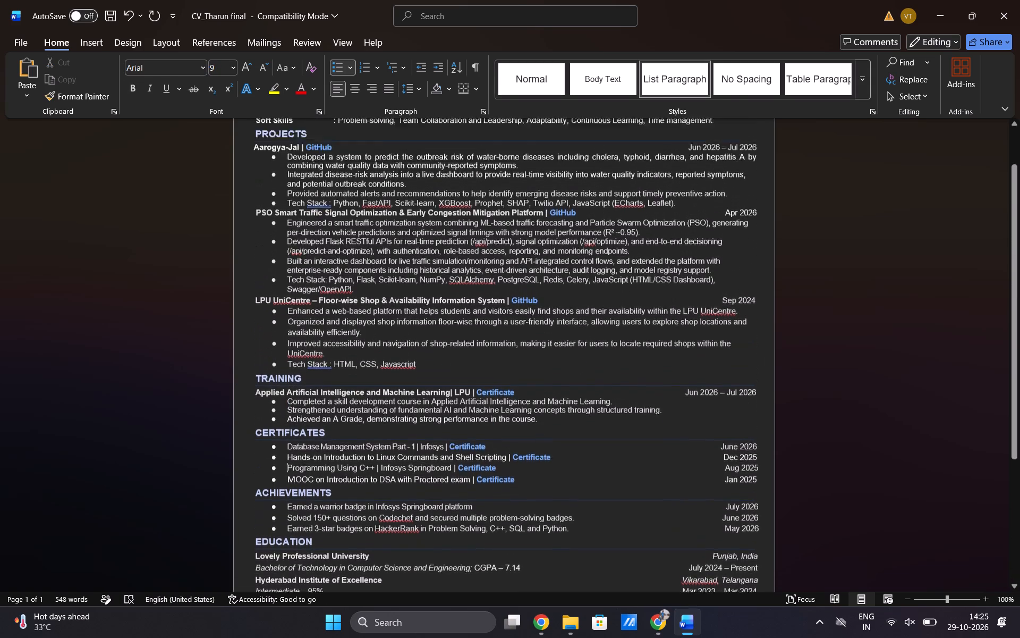
scroll(334, 430, right, 1)
scroll(334, 430, up, 1)
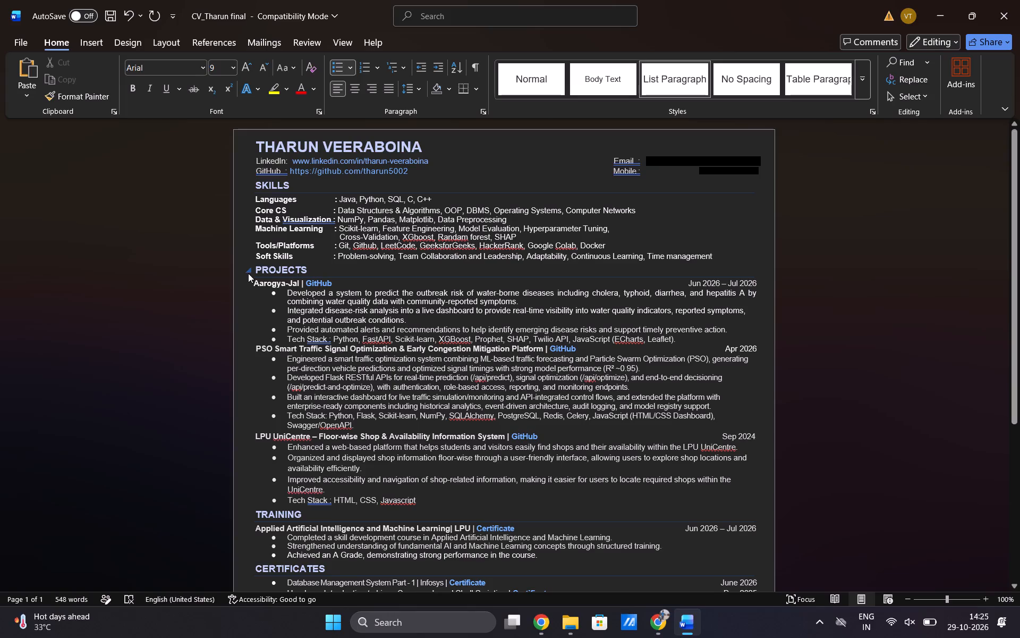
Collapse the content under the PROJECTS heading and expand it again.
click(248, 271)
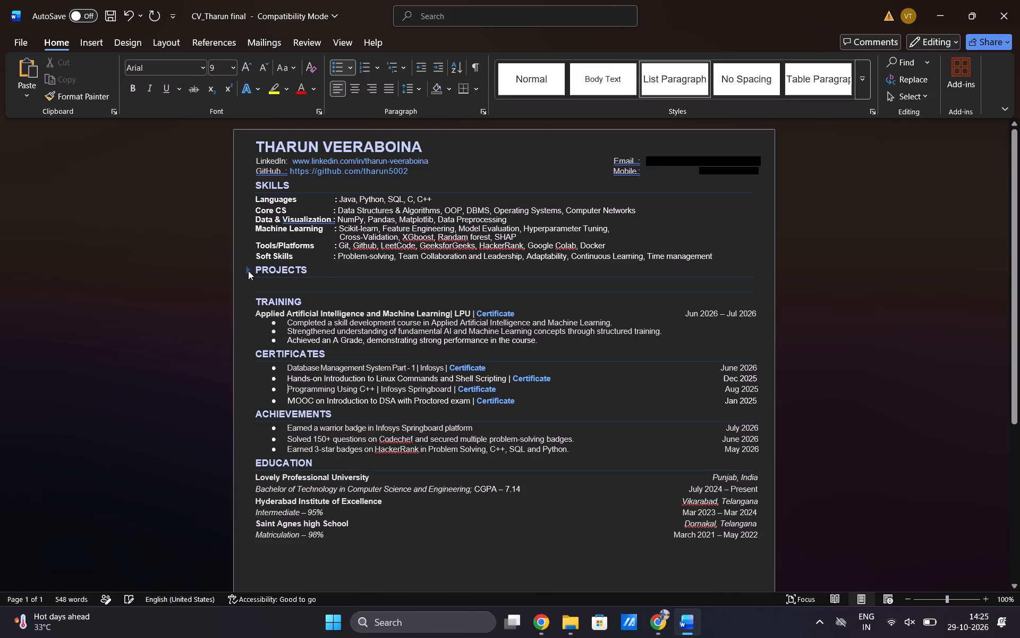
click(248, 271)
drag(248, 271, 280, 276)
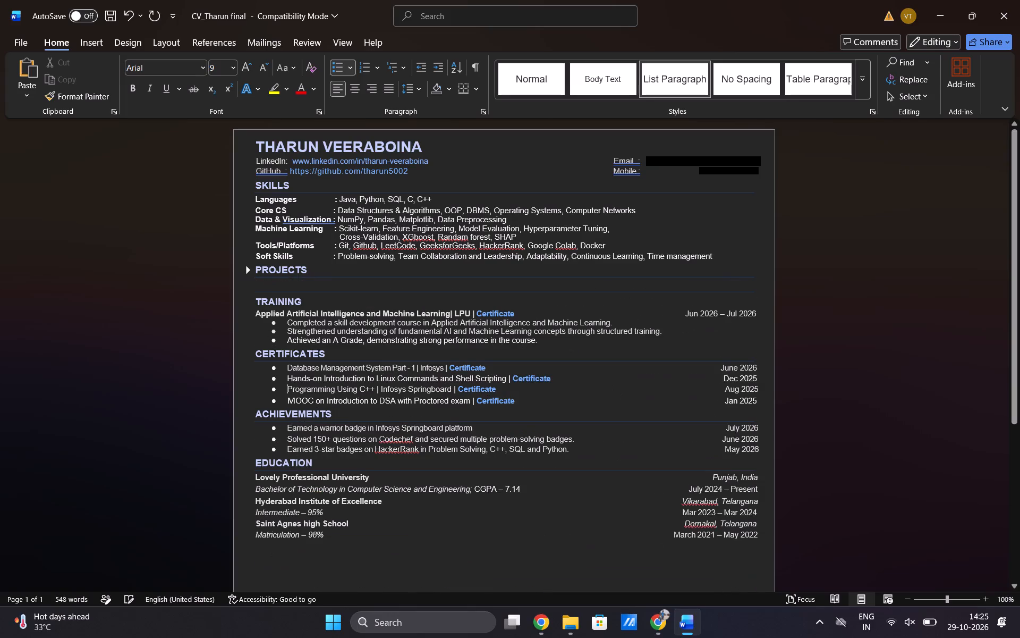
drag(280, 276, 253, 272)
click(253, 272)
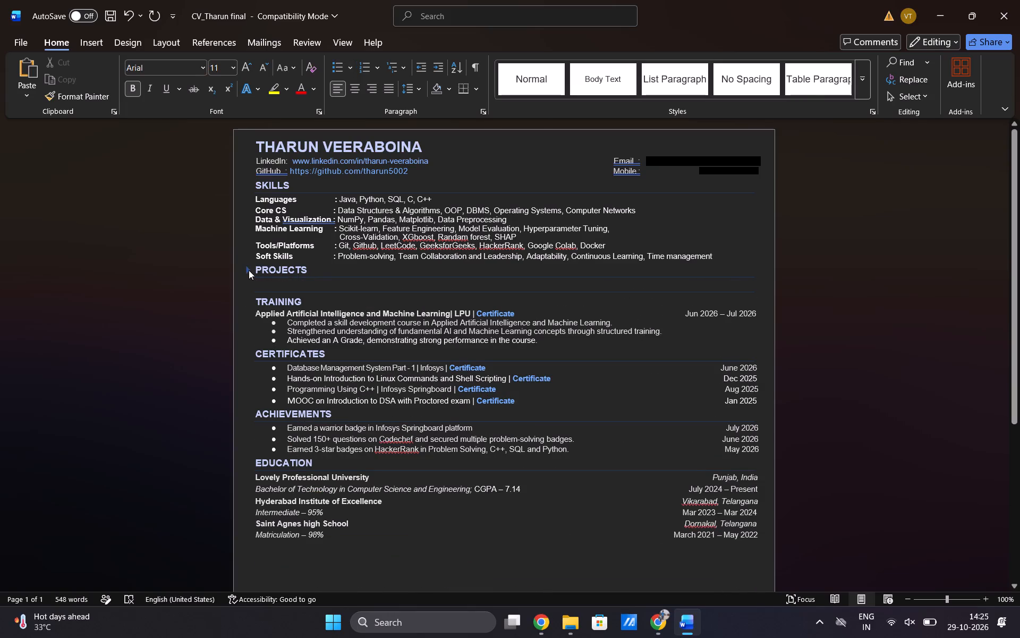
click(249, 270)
Select the PROJECTS heading line above the Aarogya-Jal project.
drag(253, 270, 278, 292)
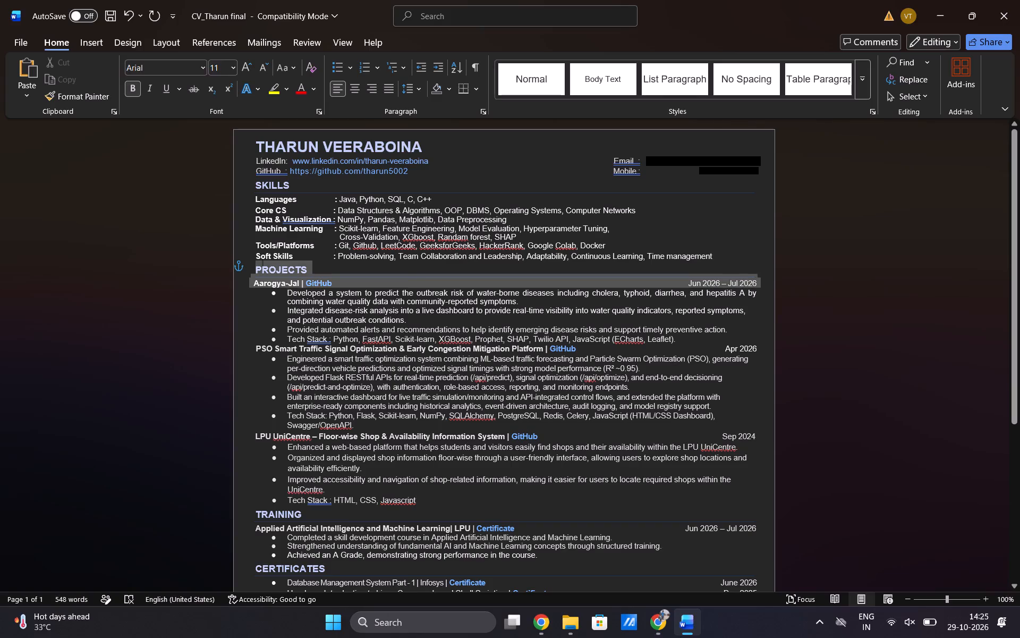
drag(278, 292, 327, 310)
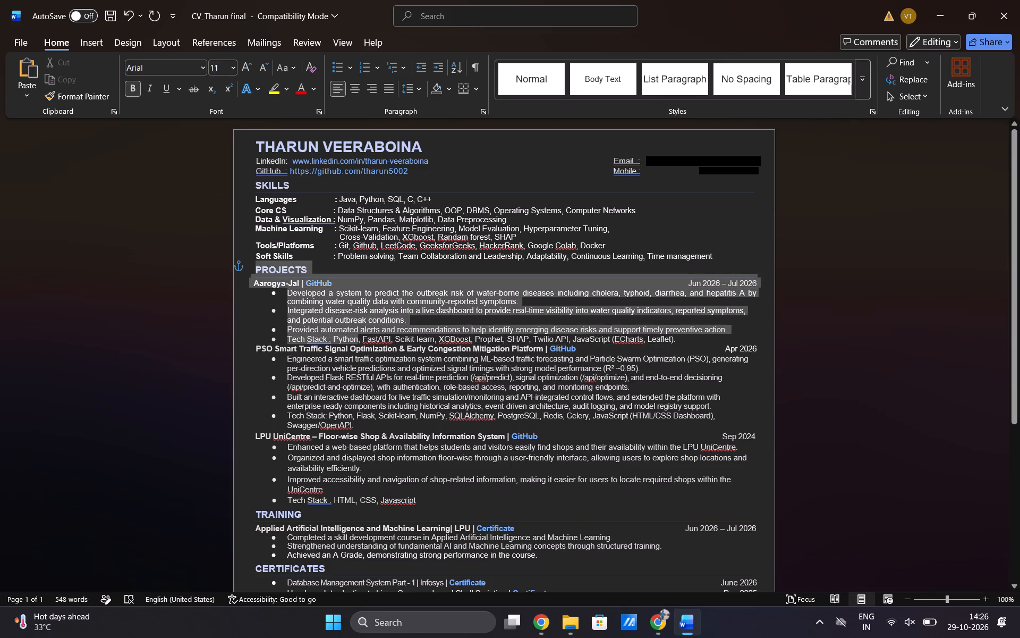
drag(327, 310, 309, 271)
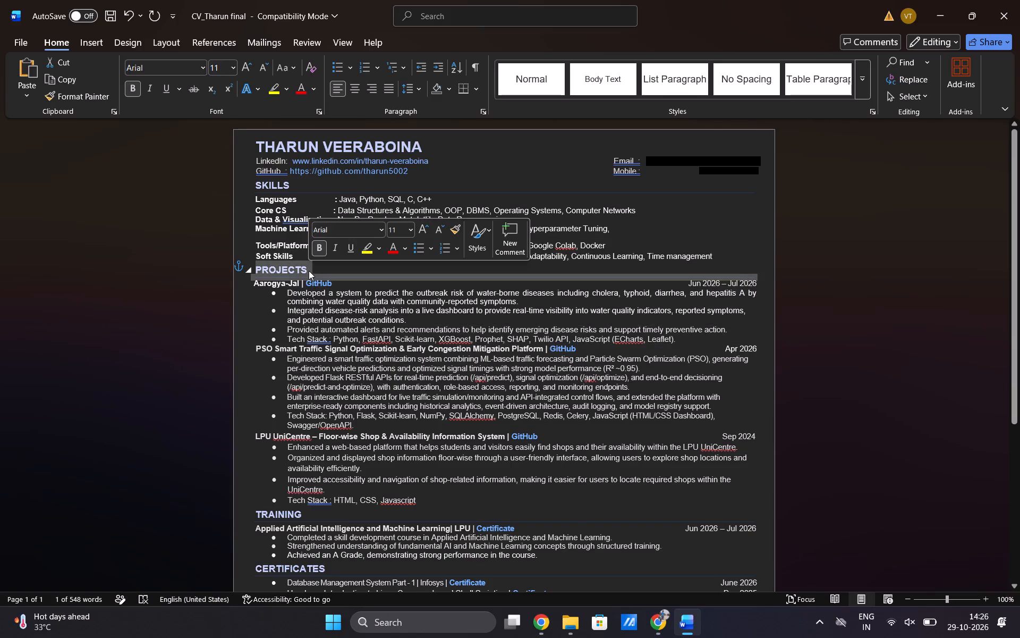
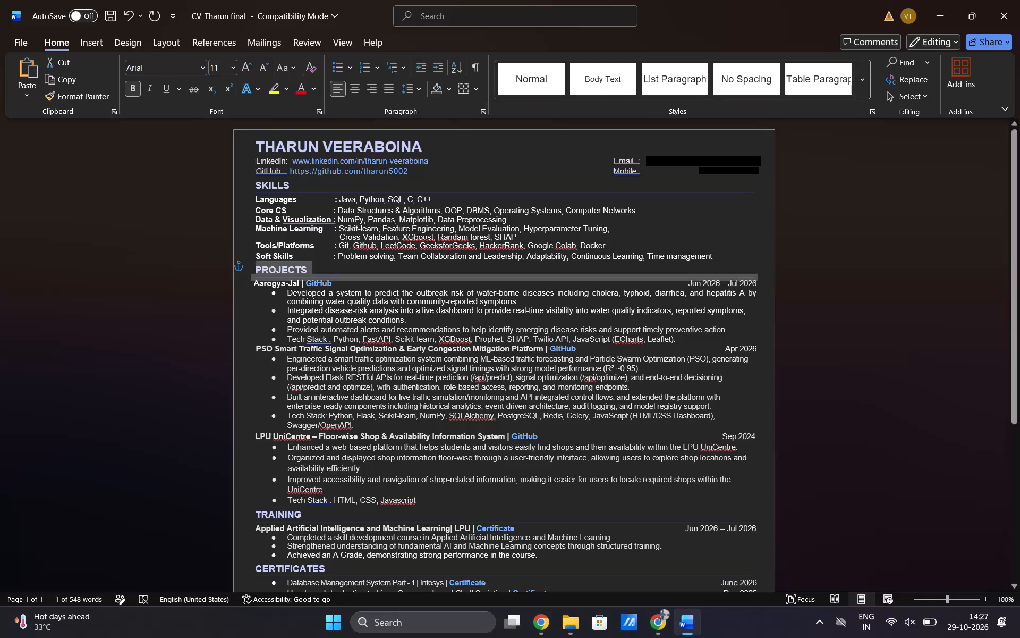
Deselect the PROJECTS heading and review the whole CV through the EDUCATION section and back up to its header.
scroll(525, 603, down, 5)
click(834, 331)
scroll(673, 330, down, 1)
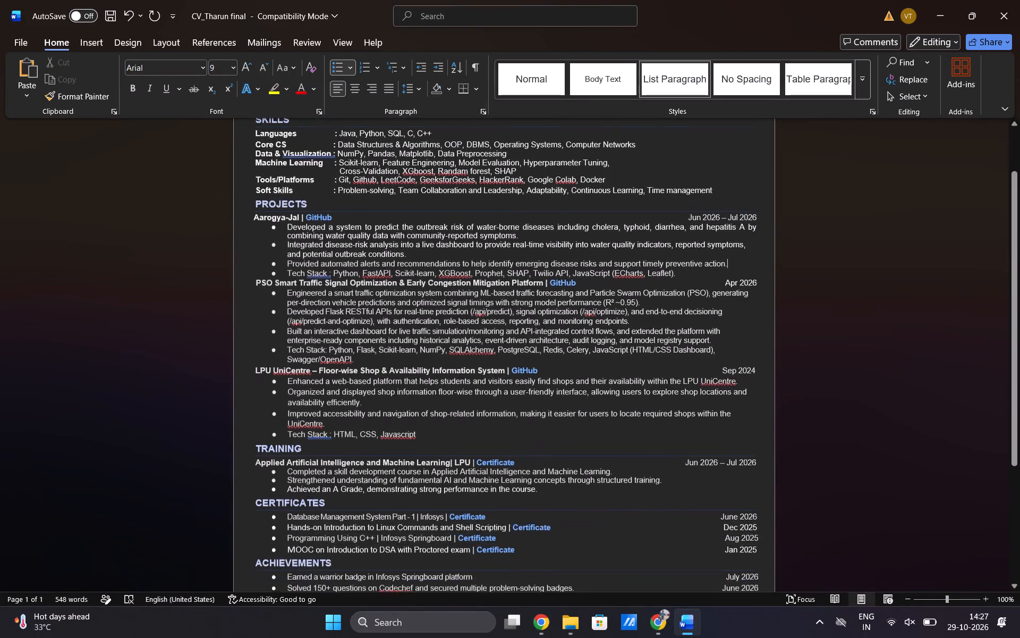
scroll(673, 330, down, 3)
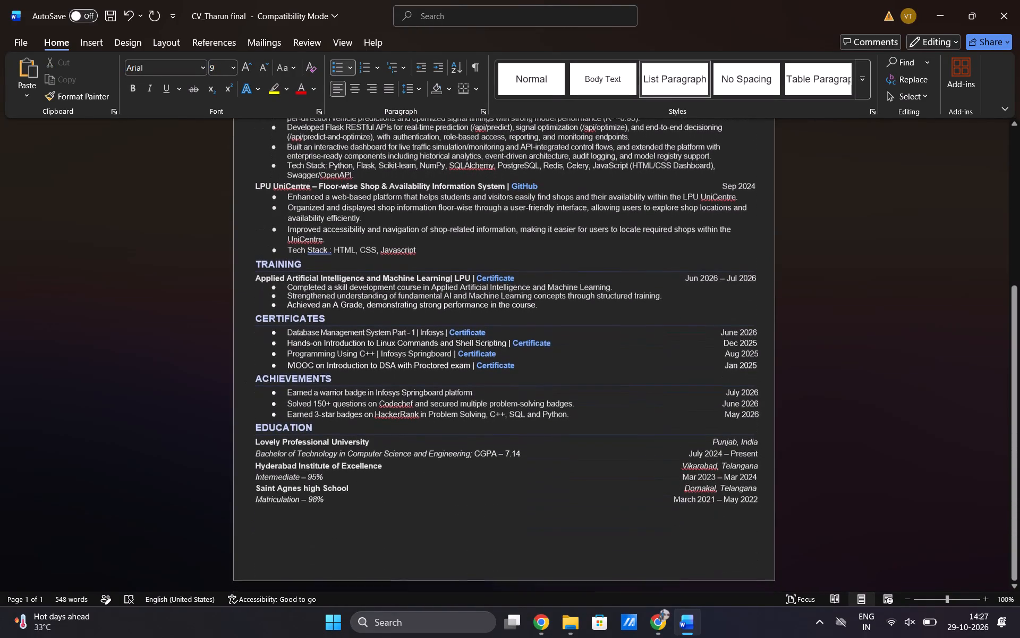
scroll(673, 330, down, 1)
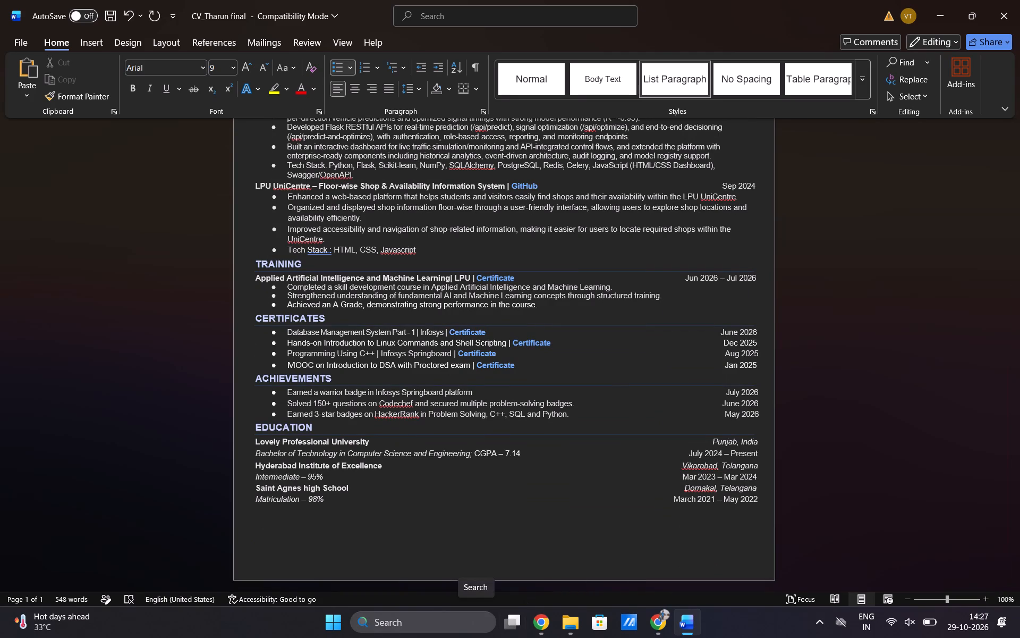
scroll(477, 619, up, 2)
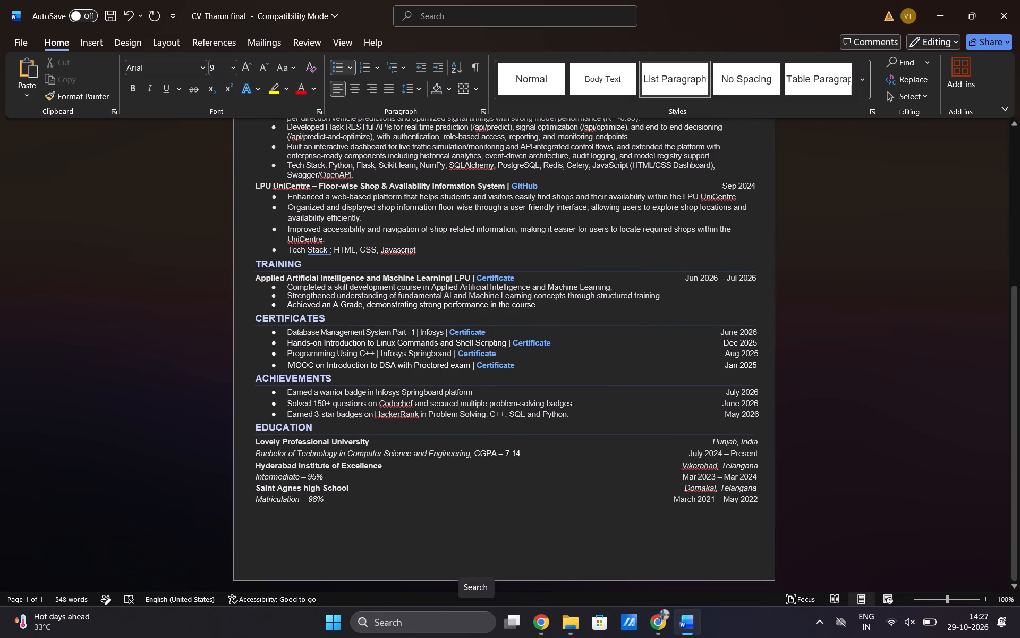
scroll(482, 359, up, 2)
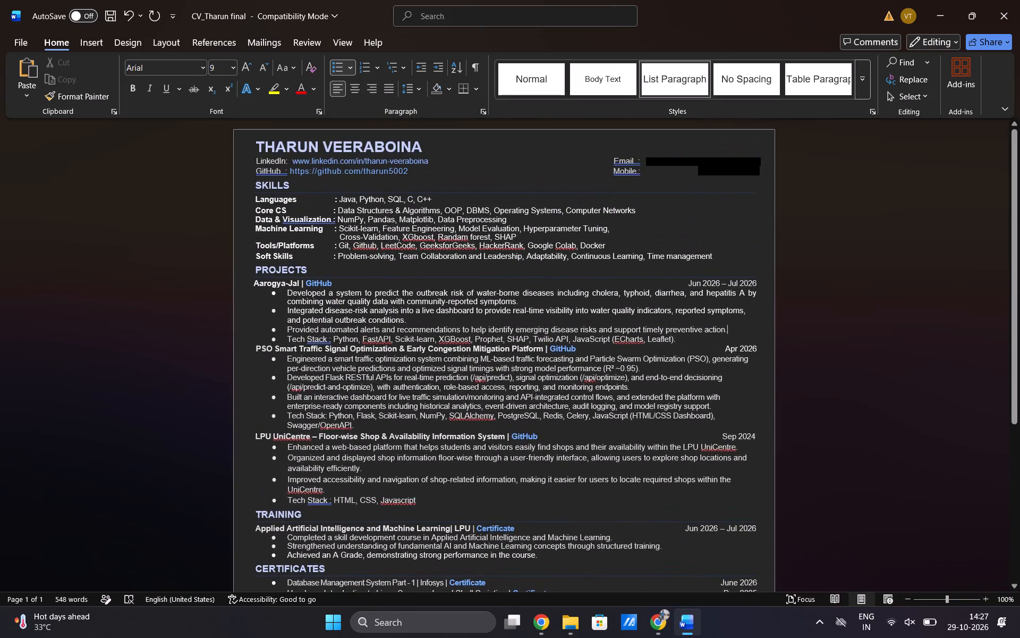
scroll(482, 359, up, 1)
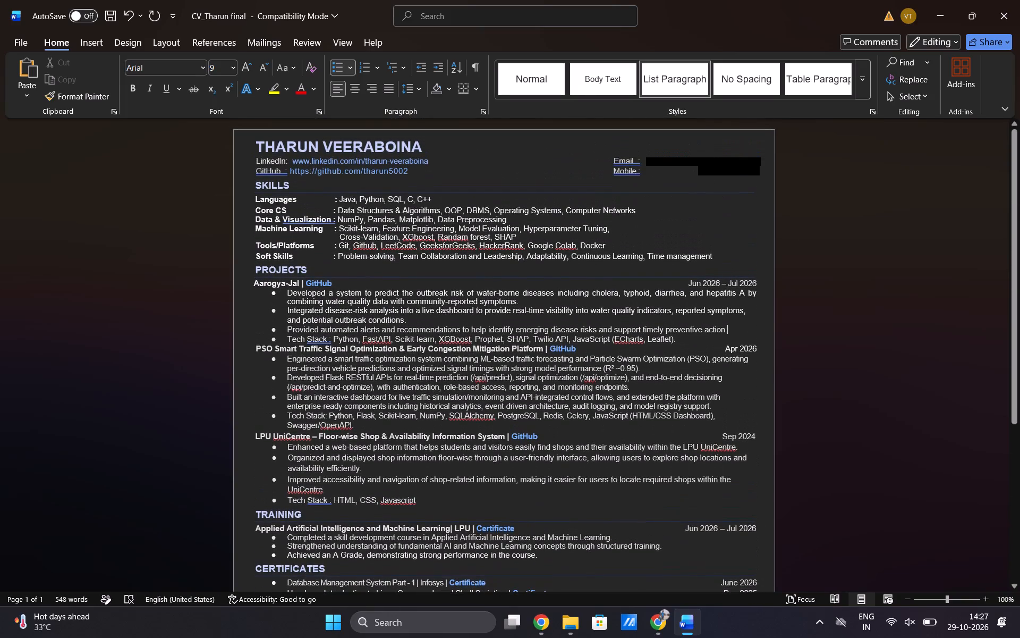
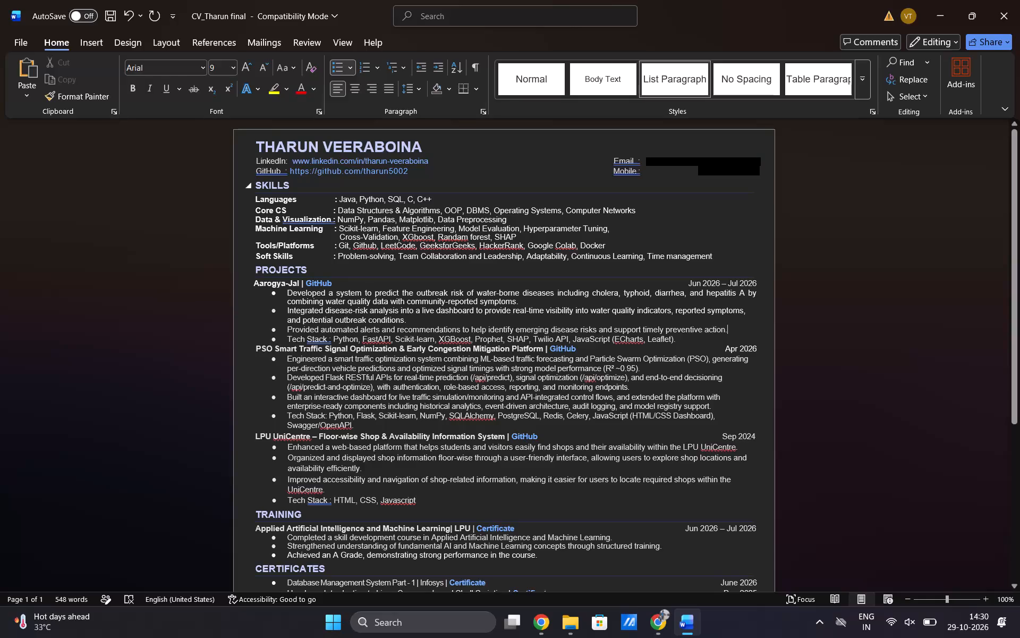
Add a space before the GitHub address in the CV header to line it up with the LinkedIn address, removing any extra space.
click(290, 170)
key(space)
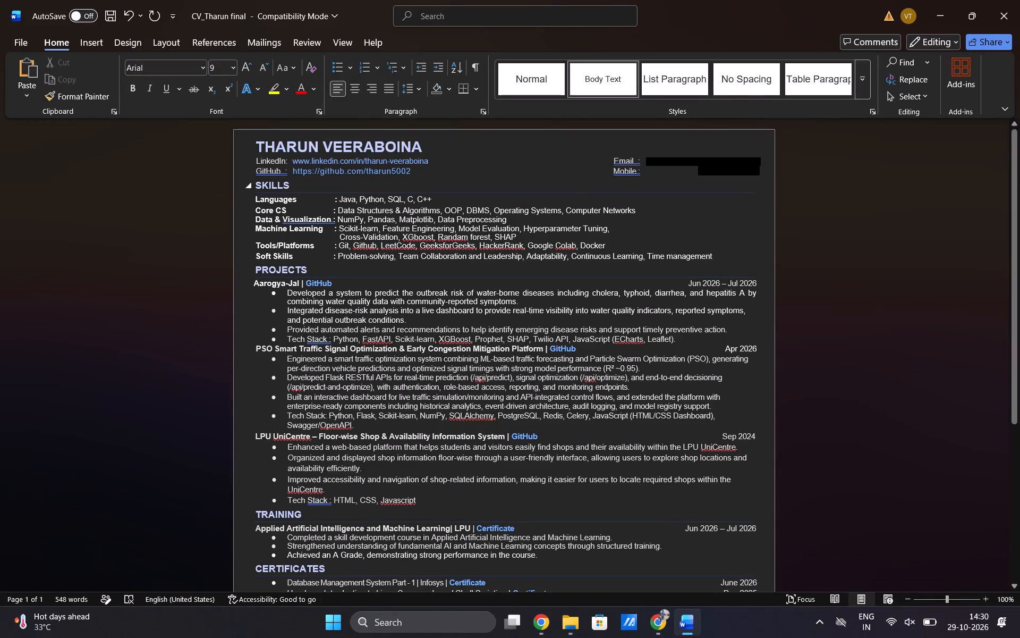
scroll(426, 190, down, 1)
scroll(426, 190, up, 1)
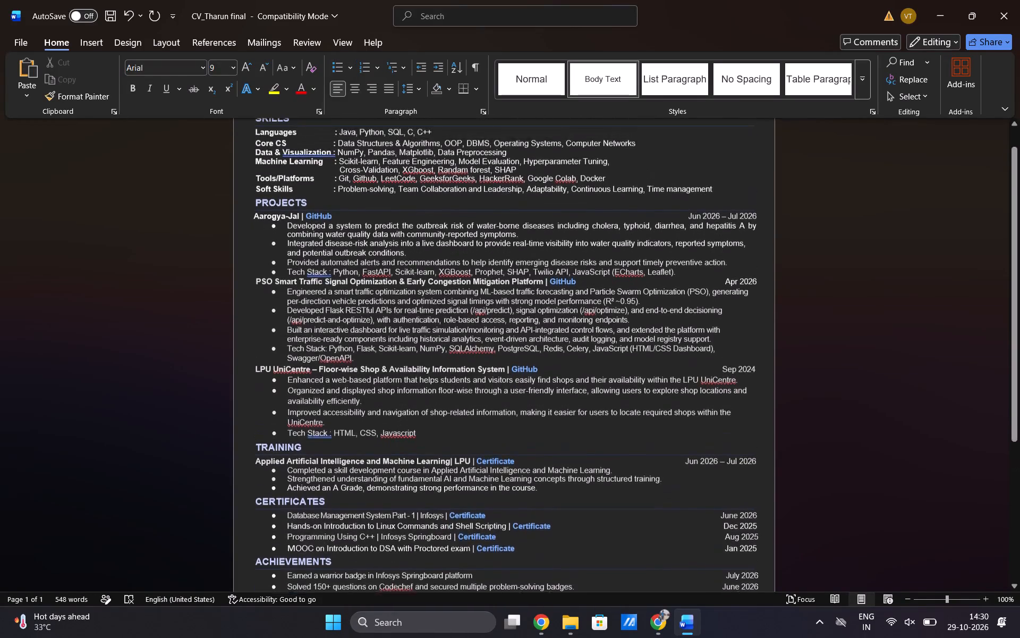
scroll(426, 190, up, 1)
scroll(426, 190, down, 1)
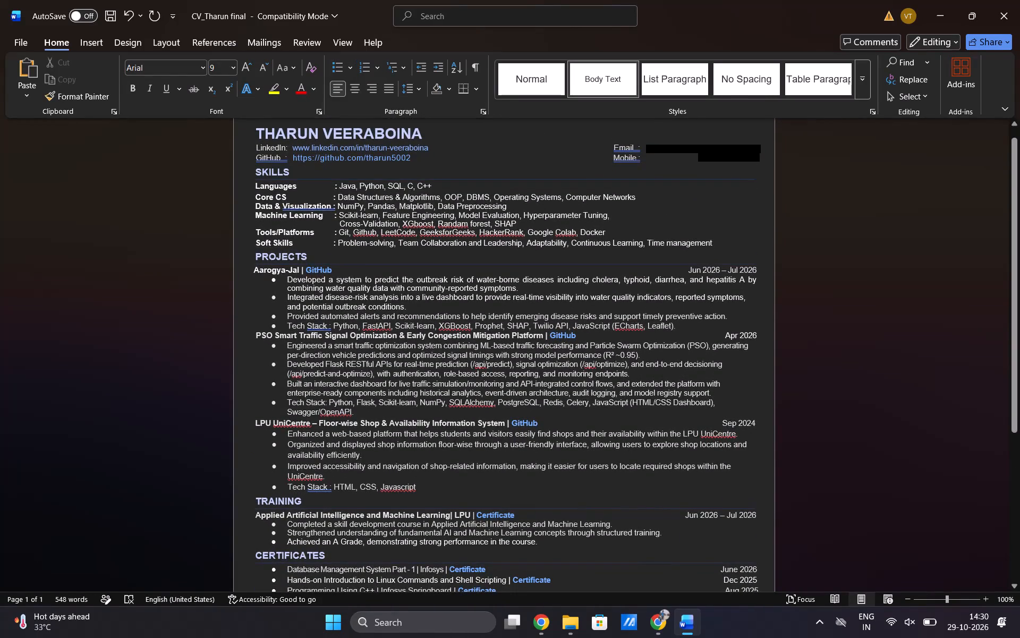
click(333, 196)
key(space)
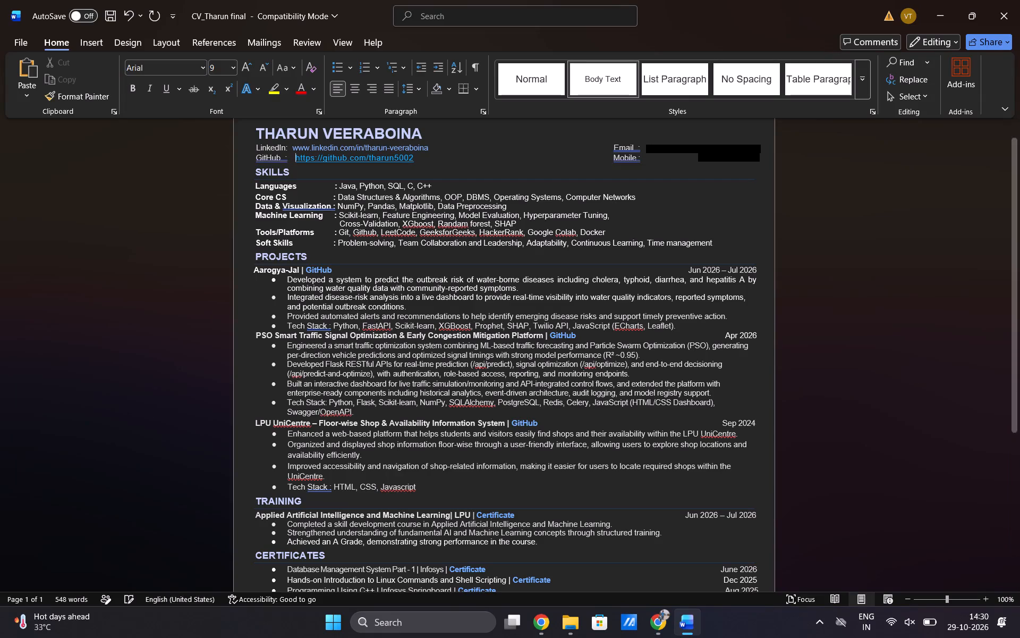
key(BackSpace)
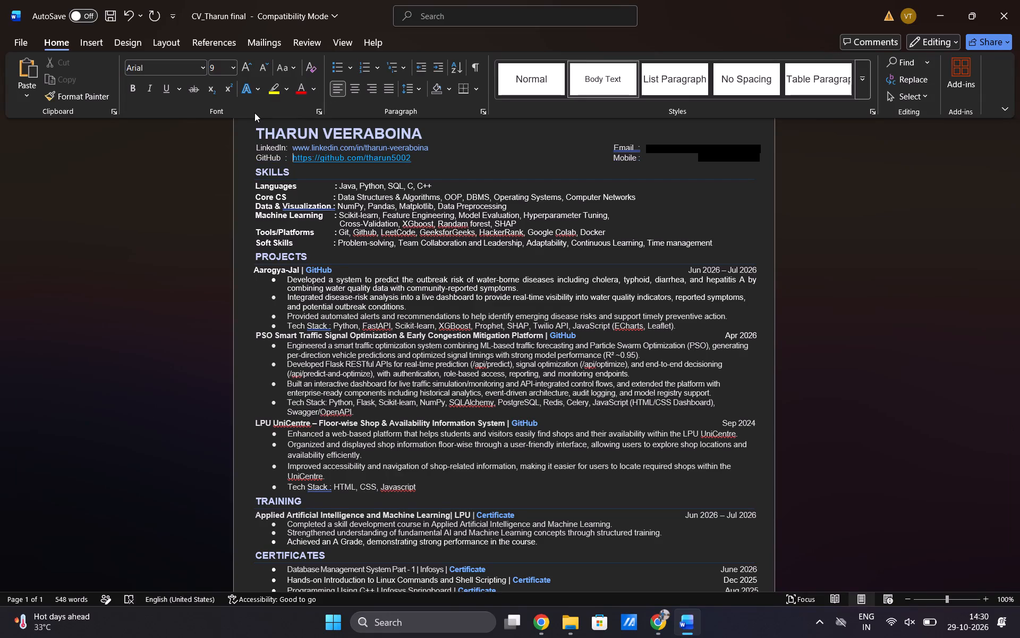
Remove the underline from the whole GitHub address in the CV header and return to the top of the page.
click(168, 87)
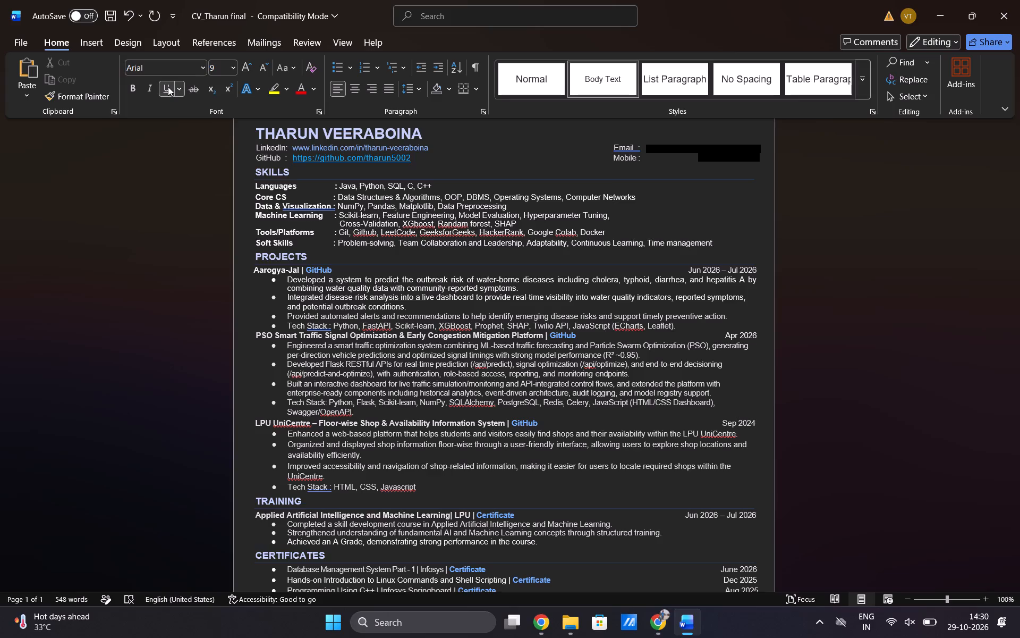
click(168, 87)
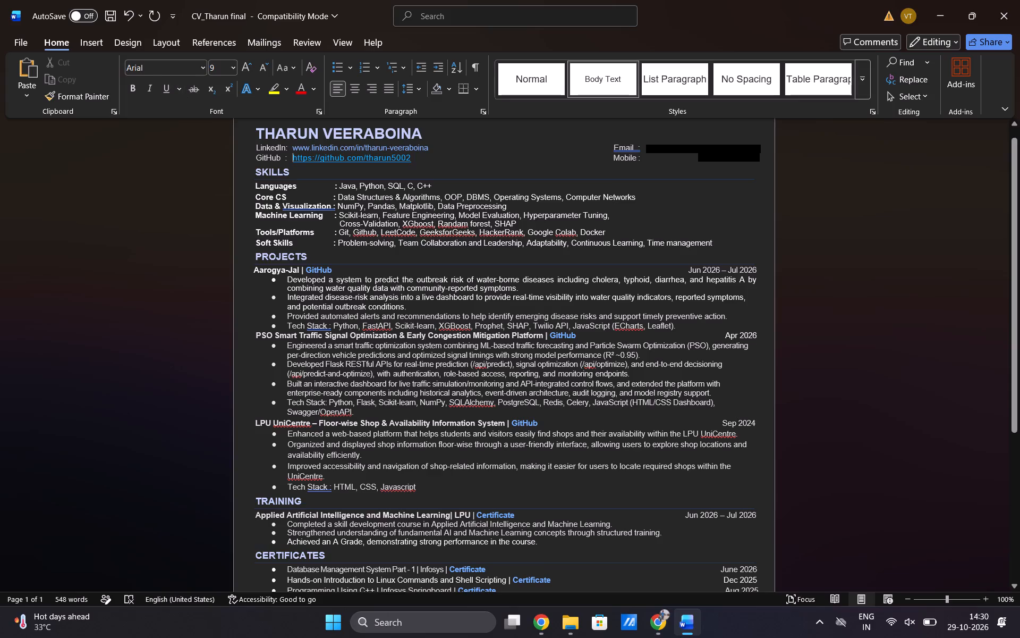
drag(413, 156, 295, 156)
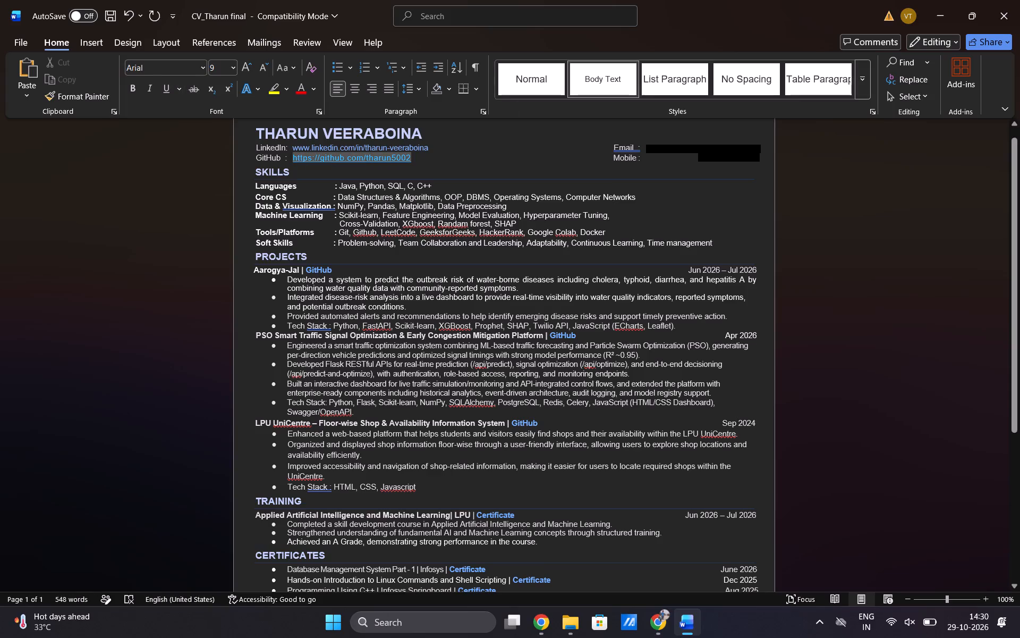
click(165, 89)
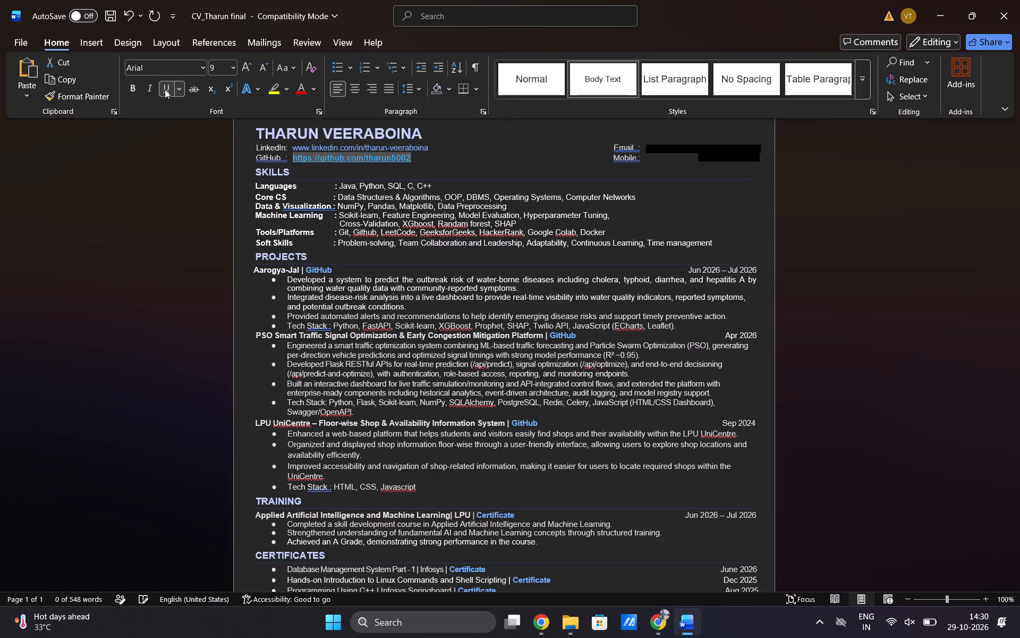
click(165, 89)
click(96, 203)
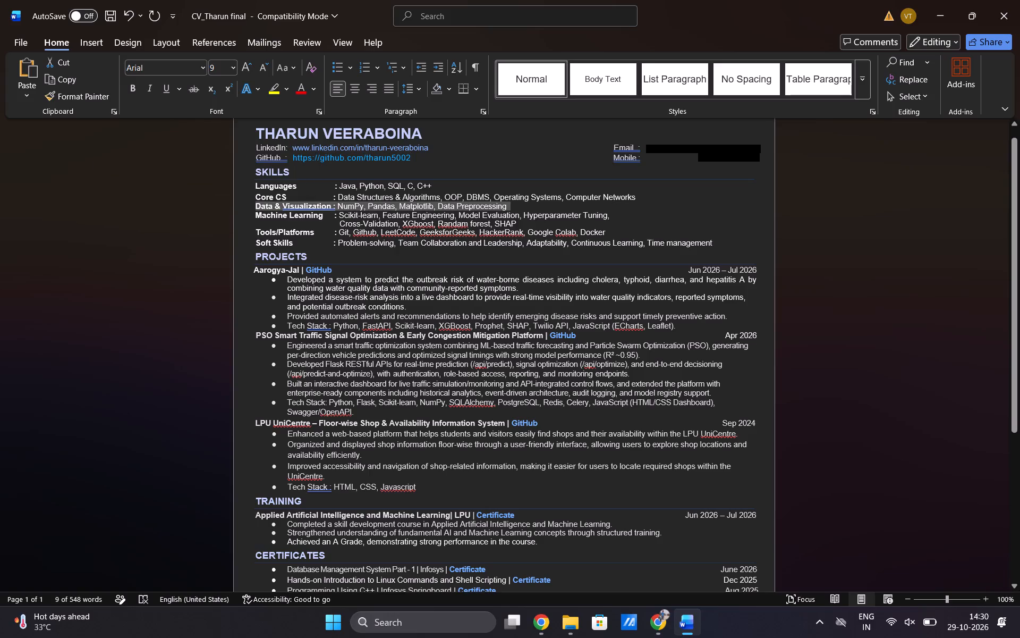
scroll(421, 200, up, 1)
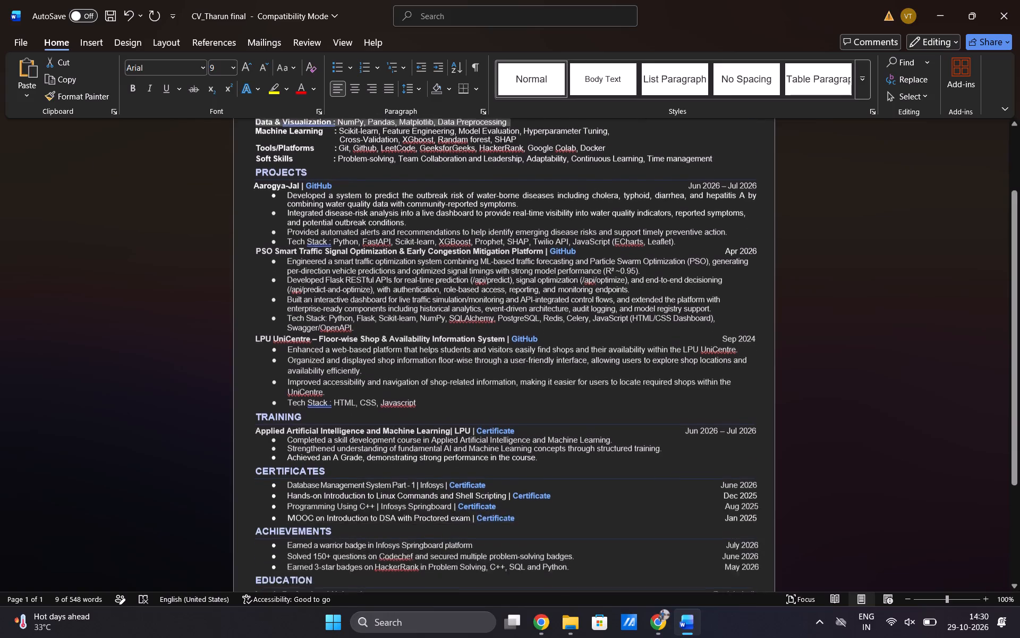
scroll(421, 200, up, 1)
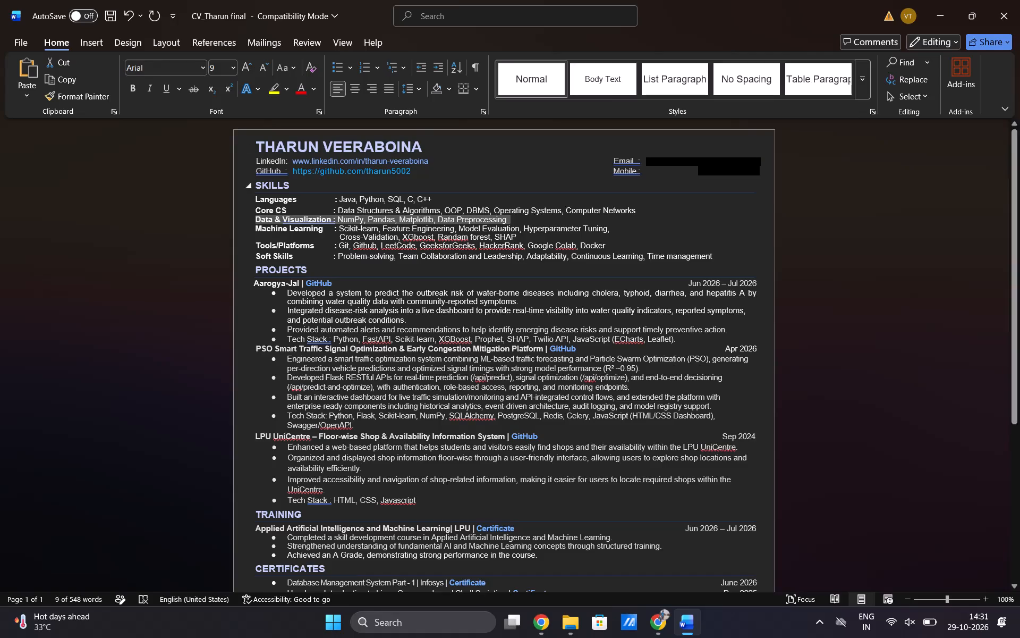
Examine the font colour choices for the LinkedIn and GitHub addresses in the header without applying any colour.
drag(427, 162, 321, 160)
click(420, 140)
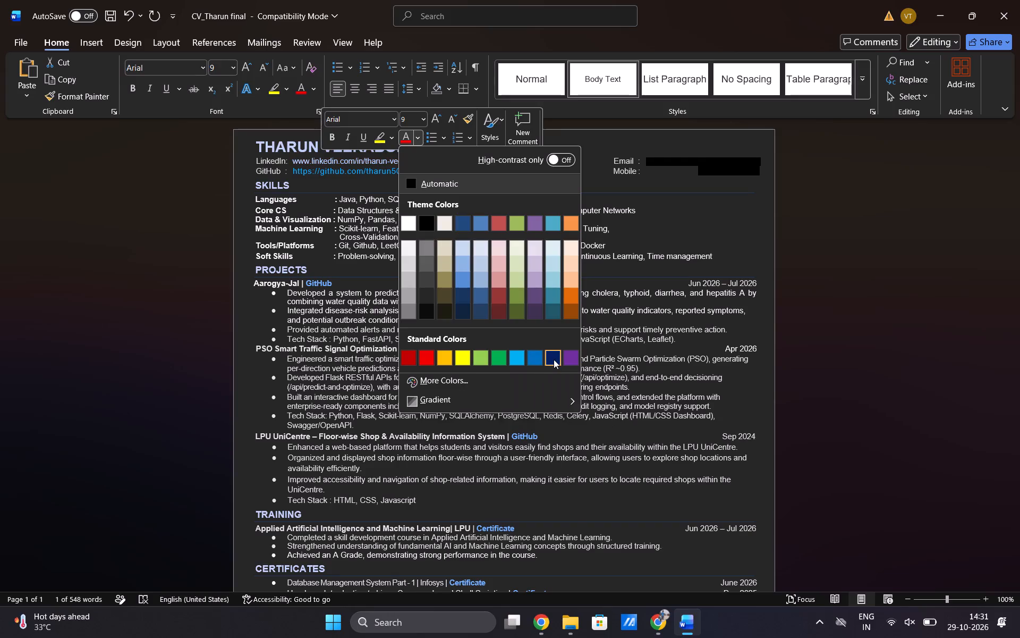
click(890, 326)
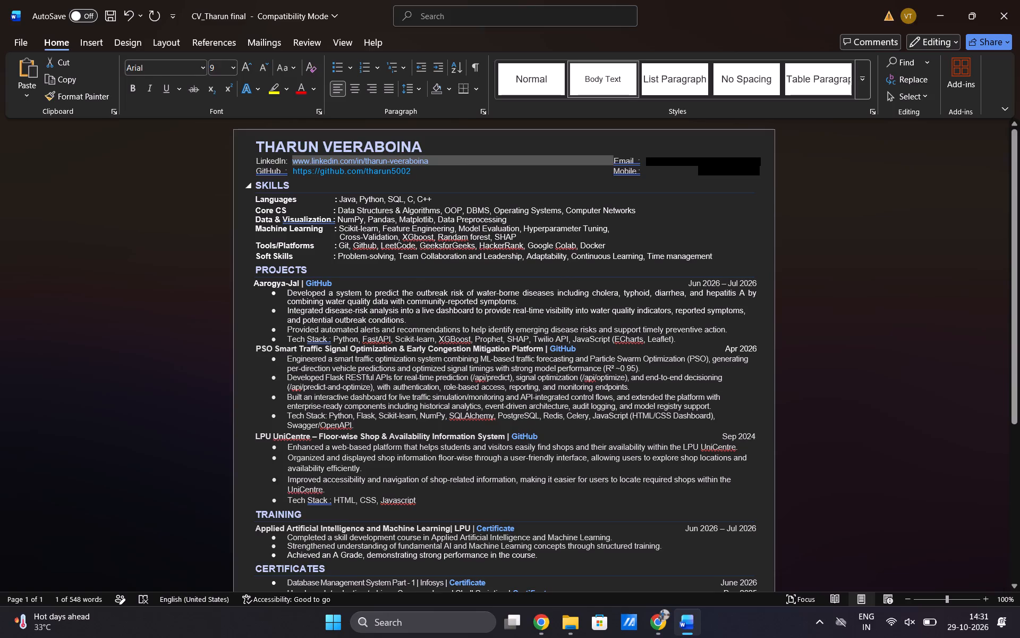
drag(411, 171, 305, 171)
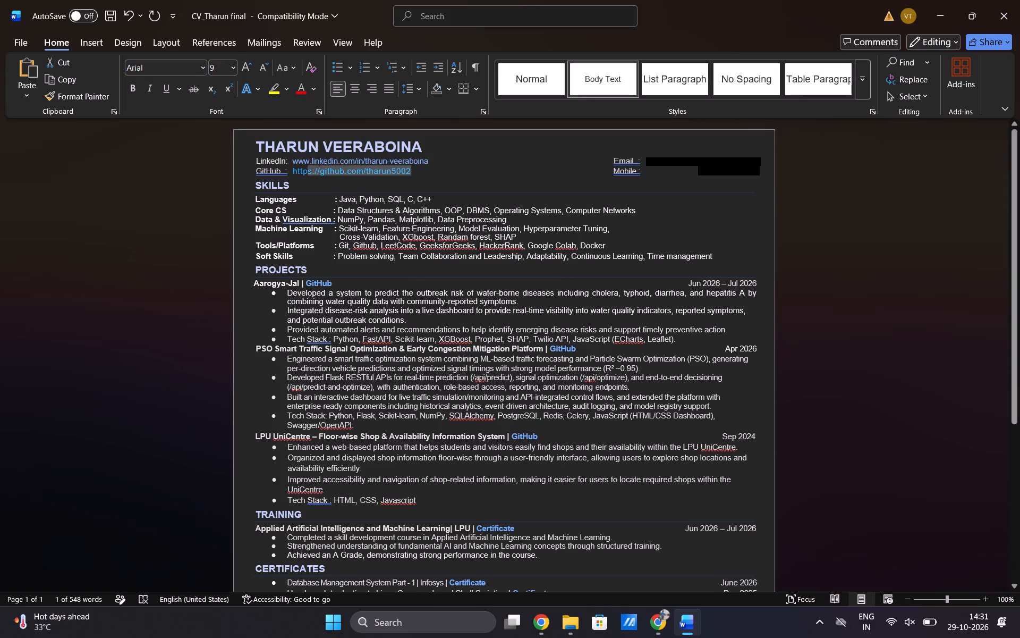
drag(305, 171, 294, 168)
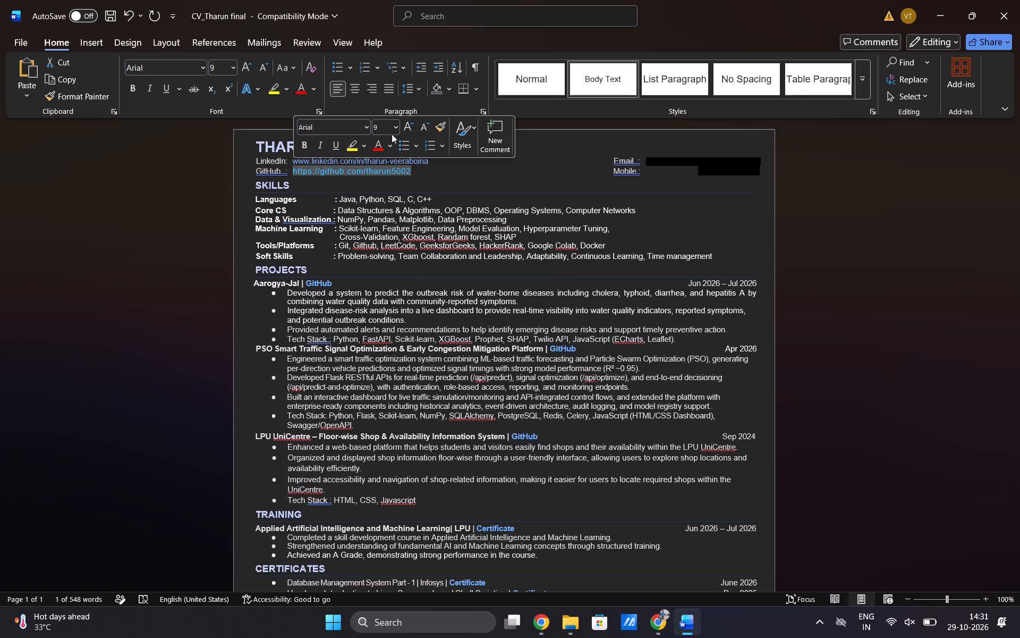
click(393, 144)
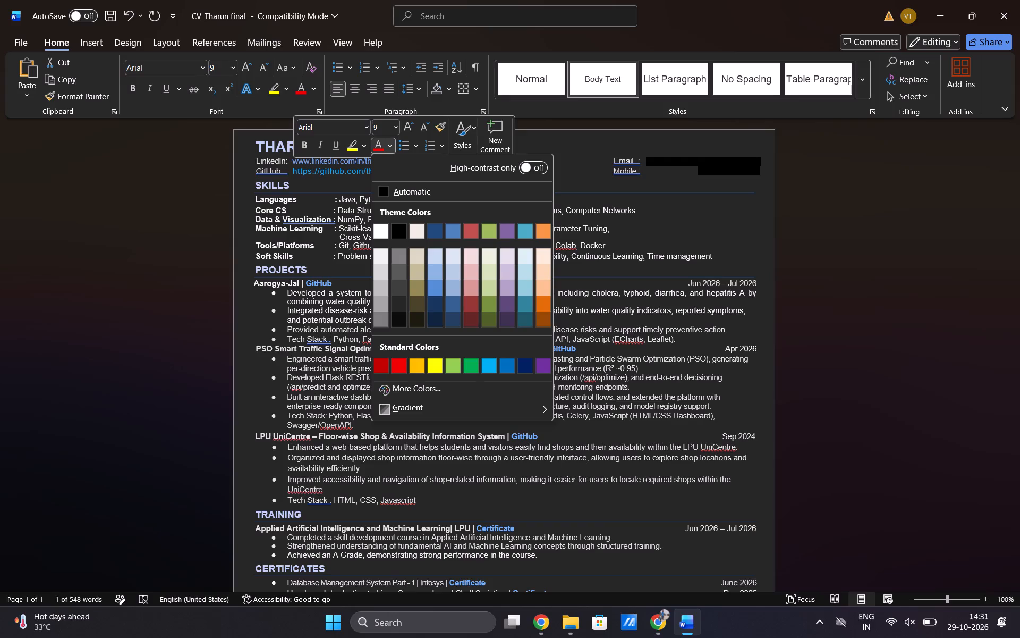
click(832, 229)
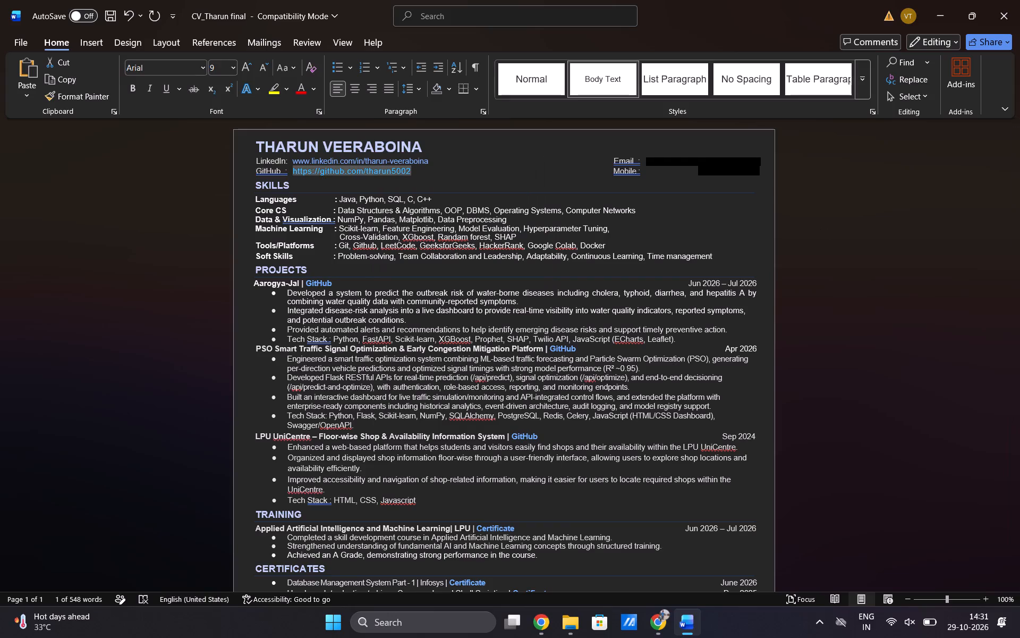
click(467, 171)
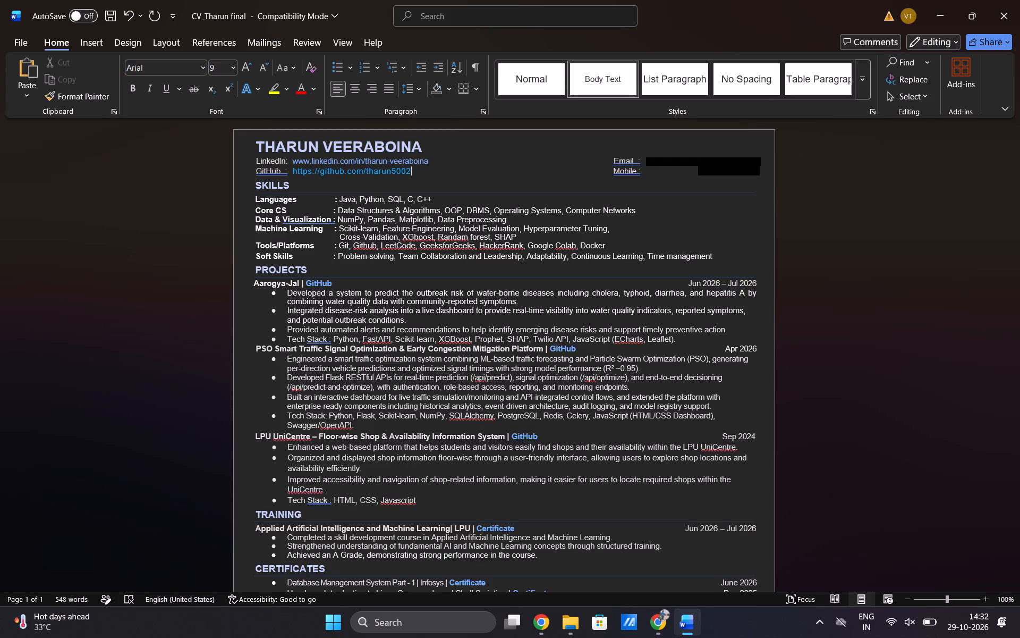
drag(428, 162, 292, 161)
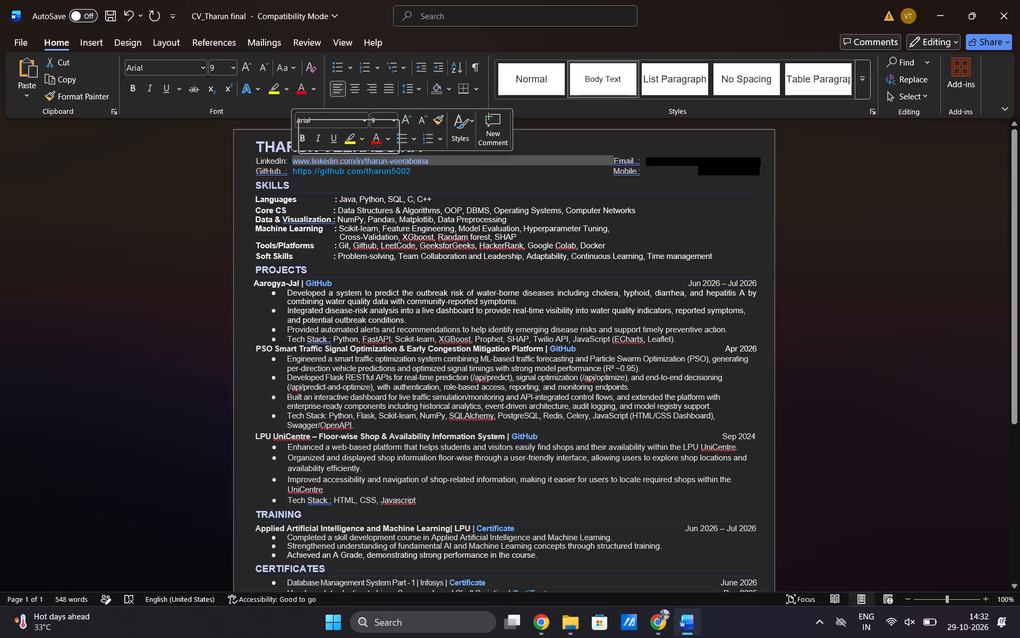
click(388, 141)
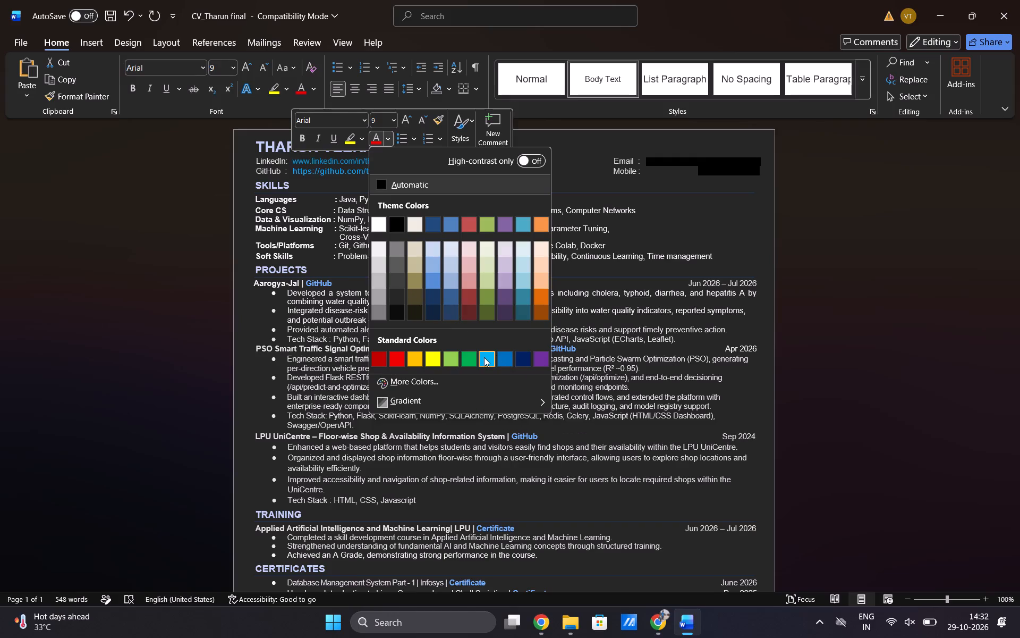
click(923, 304)
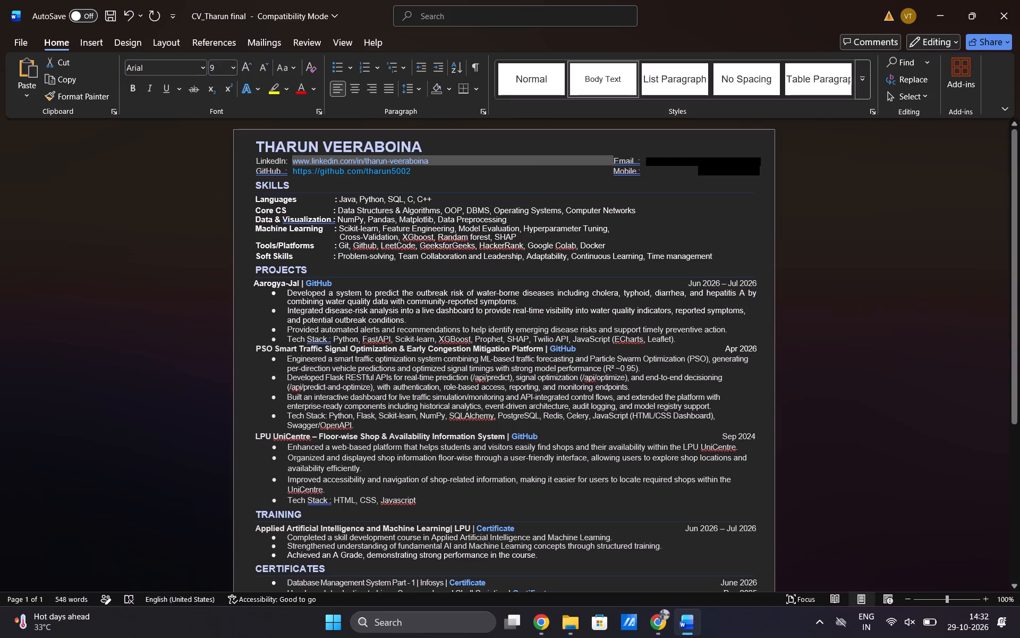
click(923, 304)
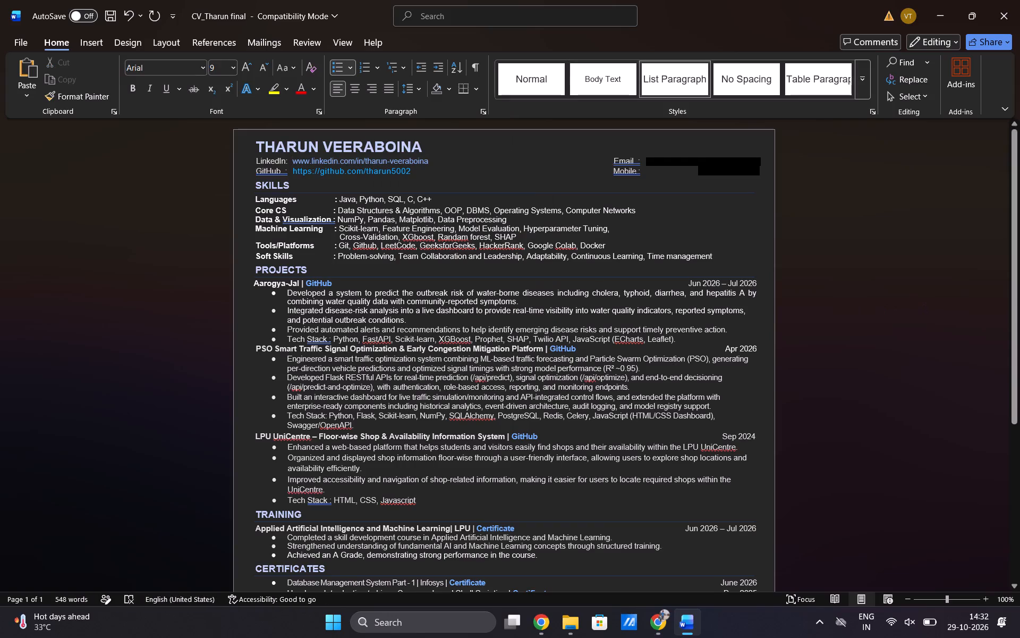
Review the CV once more down through the EDUCATION section and back up to its header.
scroll(608, 228, down, 8)
scroll(608, 228, up, 1)
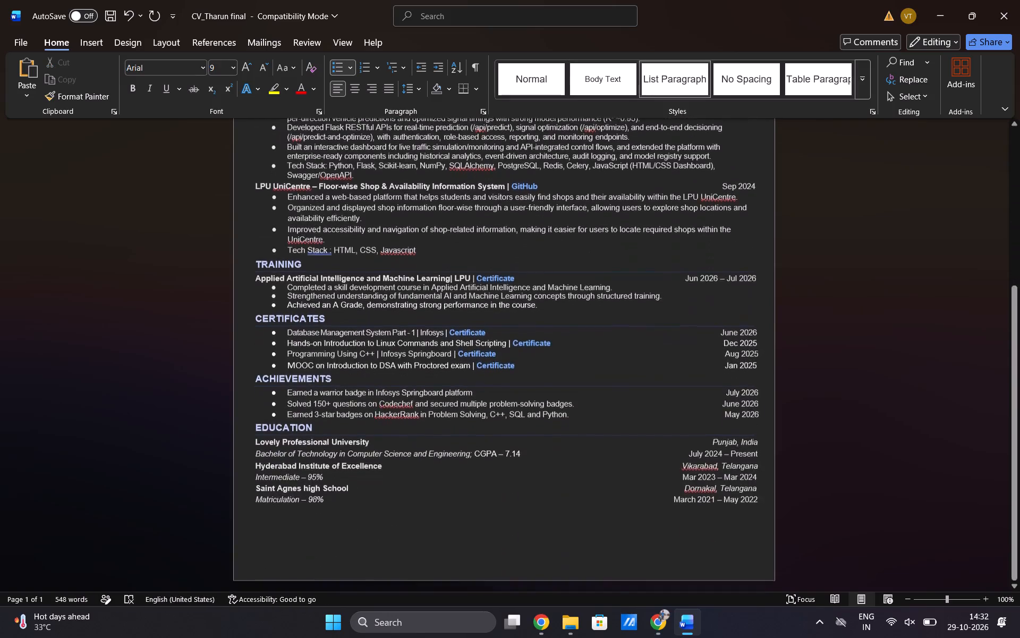
scroll(608, 228, up, 1)
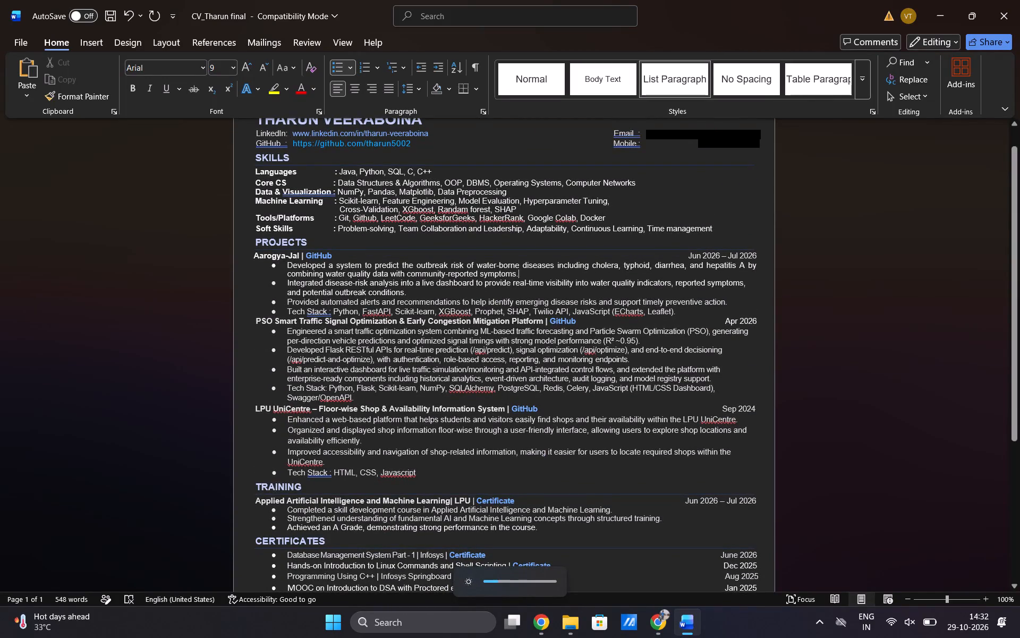
scroll(608, 228, up, 2)
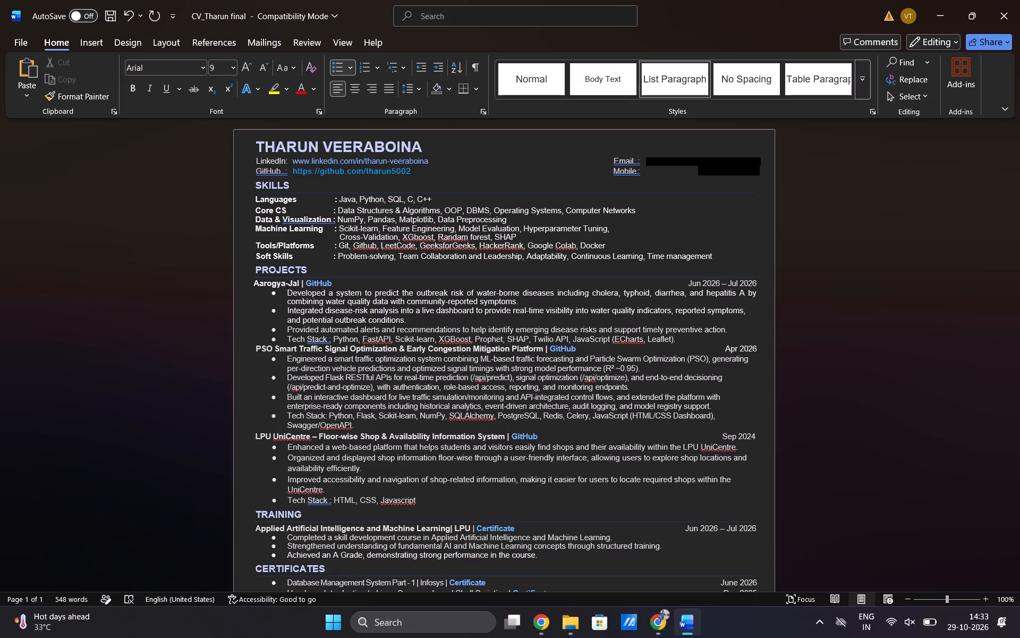
Minimize the Word CV and close both Chrome windows and the Downloads folder window to reach the desktop.
click(934, 13)
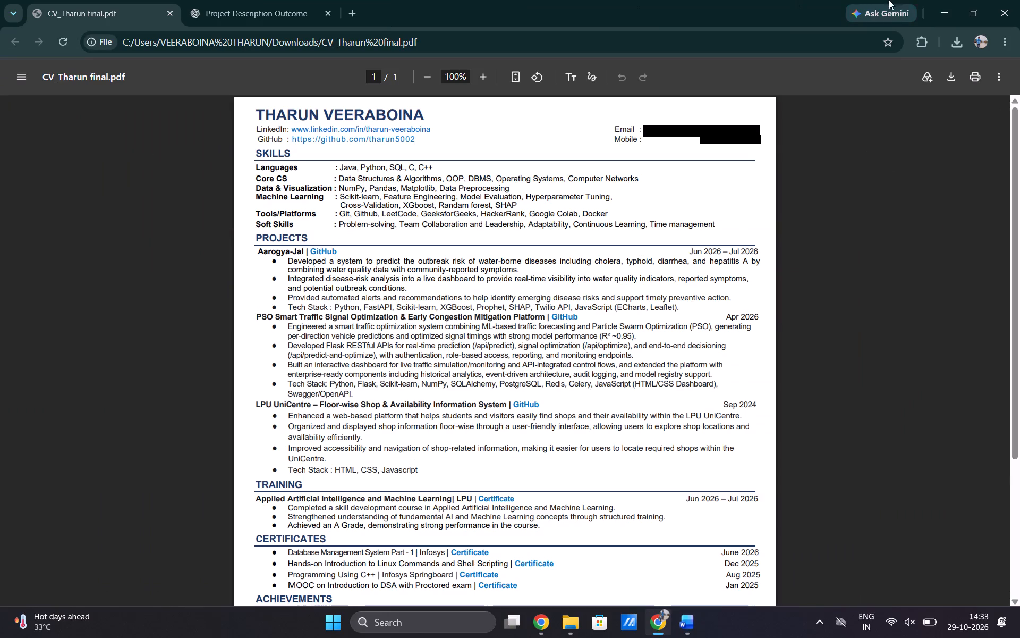
click(1009, 2)
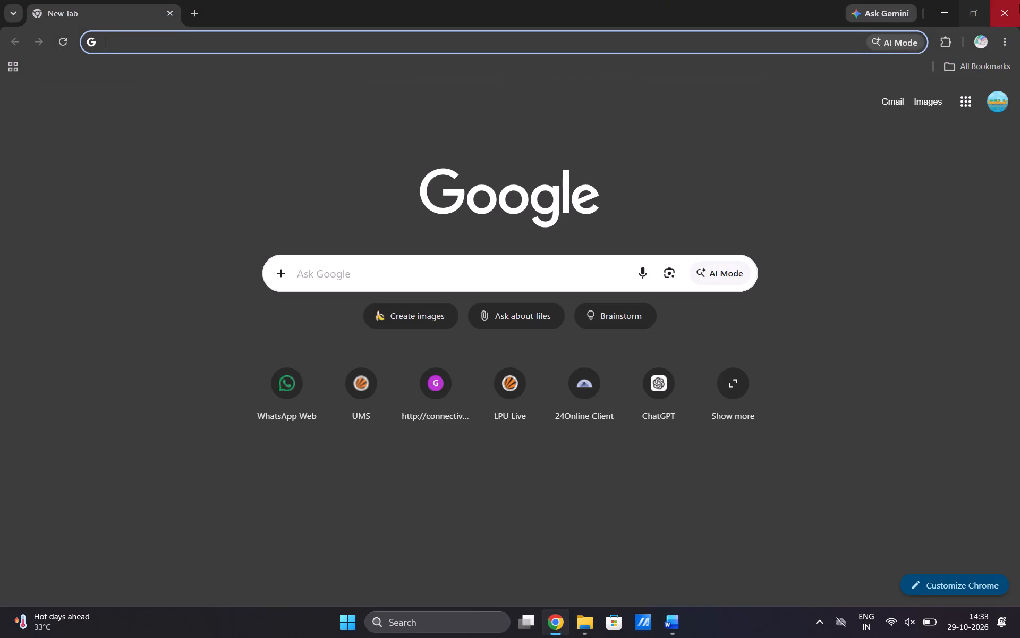
click(1011, 2)
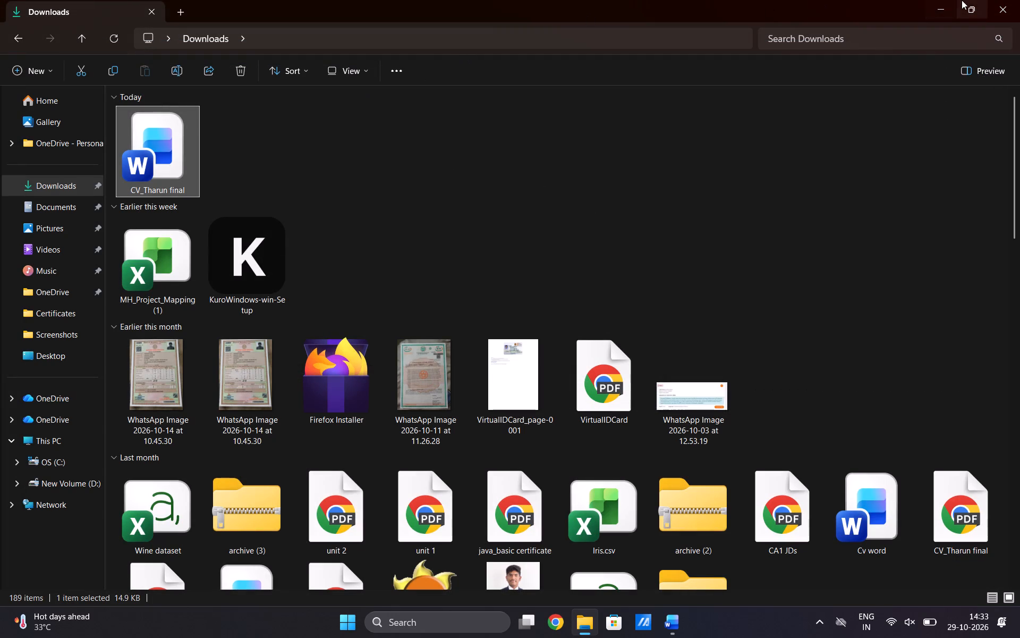
click(1006, 6)
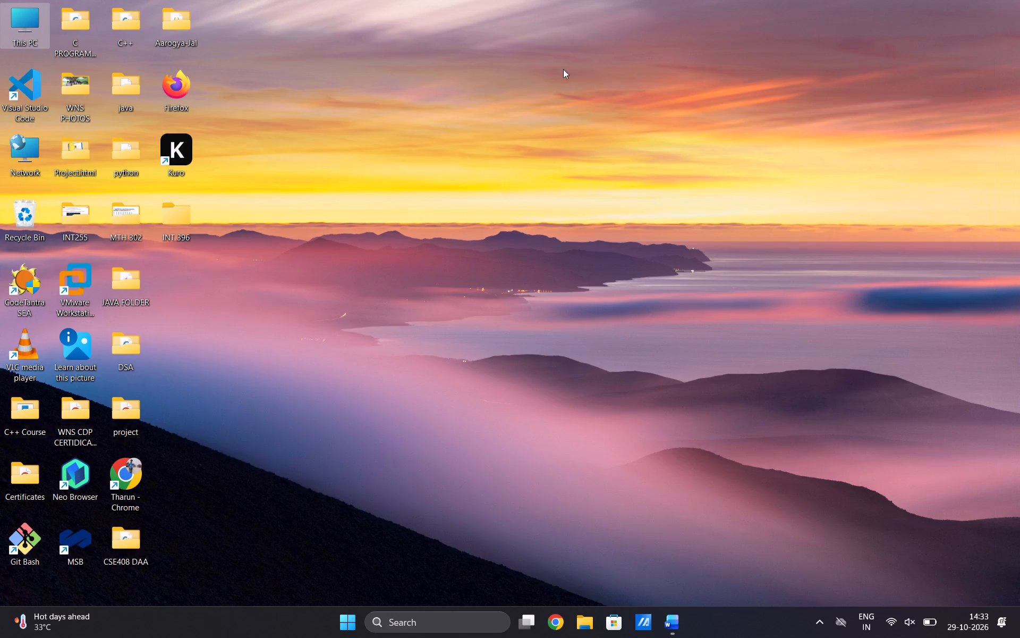
Launch Kuro from the desktop.
double_click(177, 157)
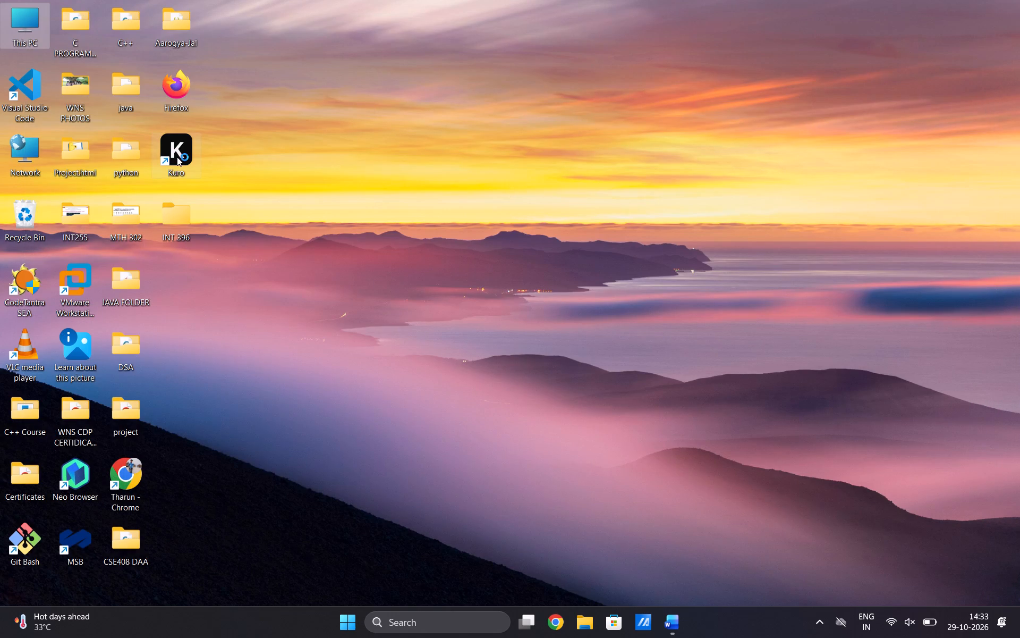
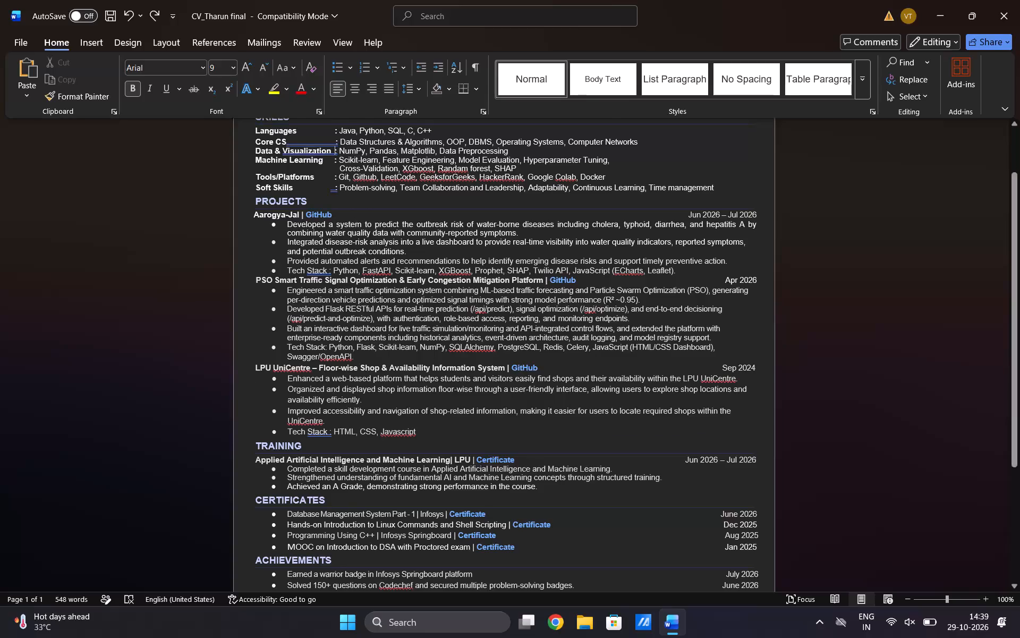
Review the Word CV from its header links down through the PROJECTS section.
scroll(508, 270, up, 1)
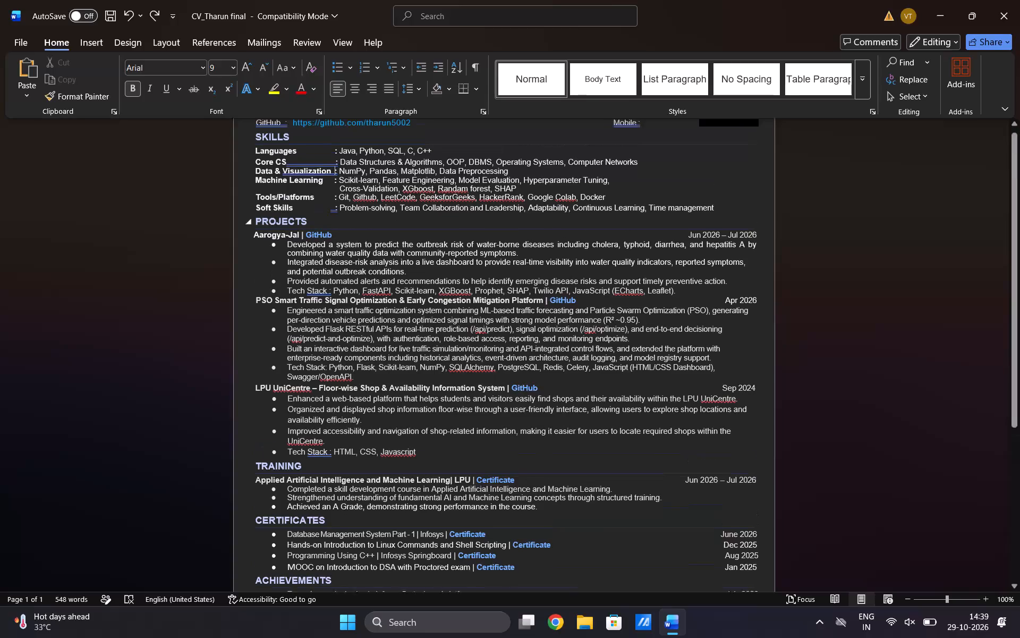
scroll(508, 270, up, 1)
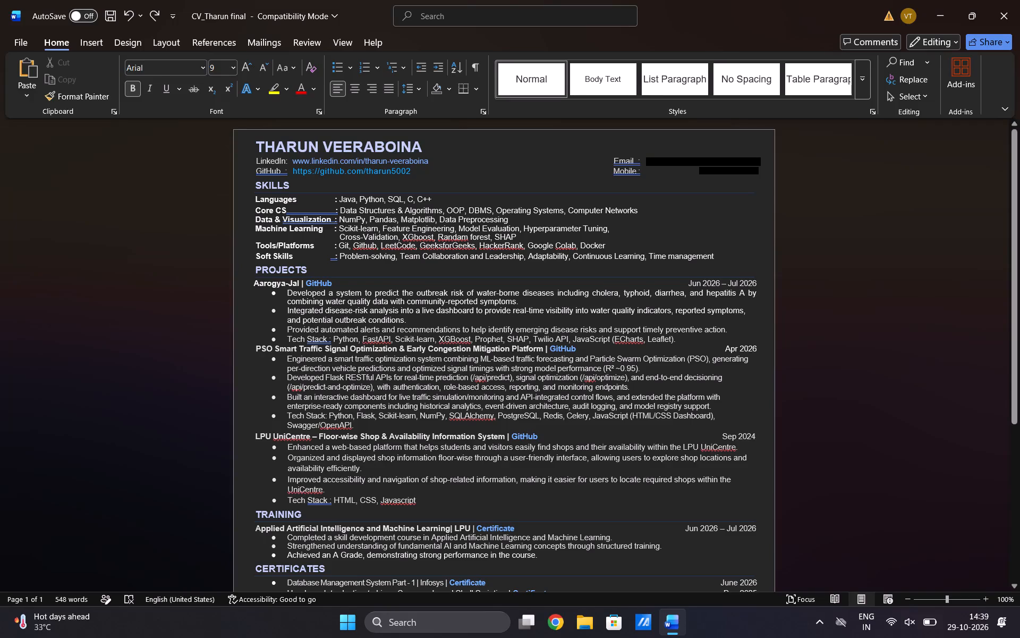
click(434, 159)
key(Left)
key(Left)
key(Left)
key(Left)
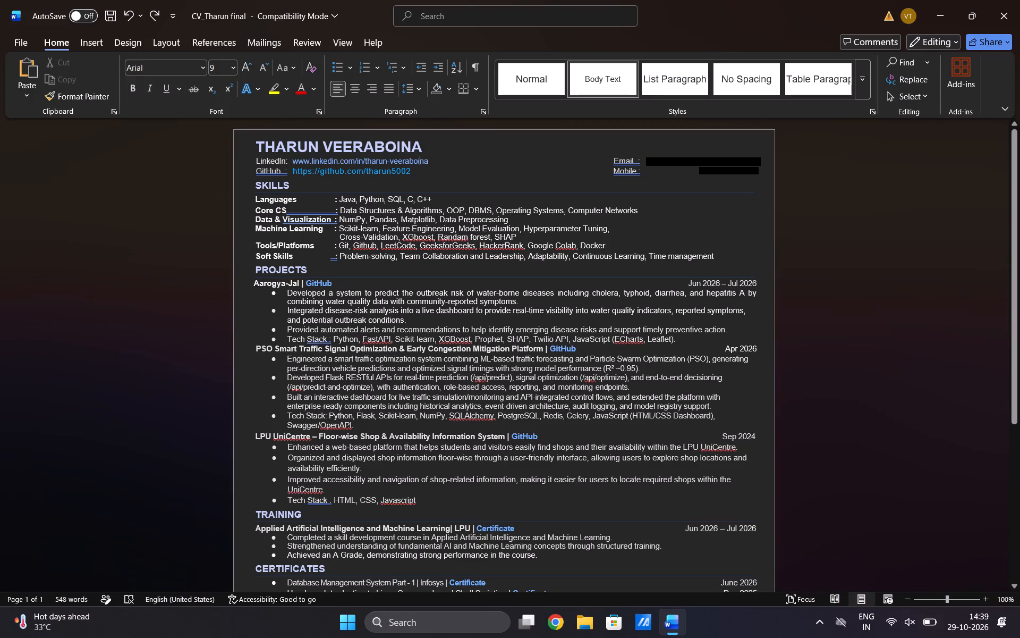
key(Left)
key(Left)
key(Left)
key(Left)
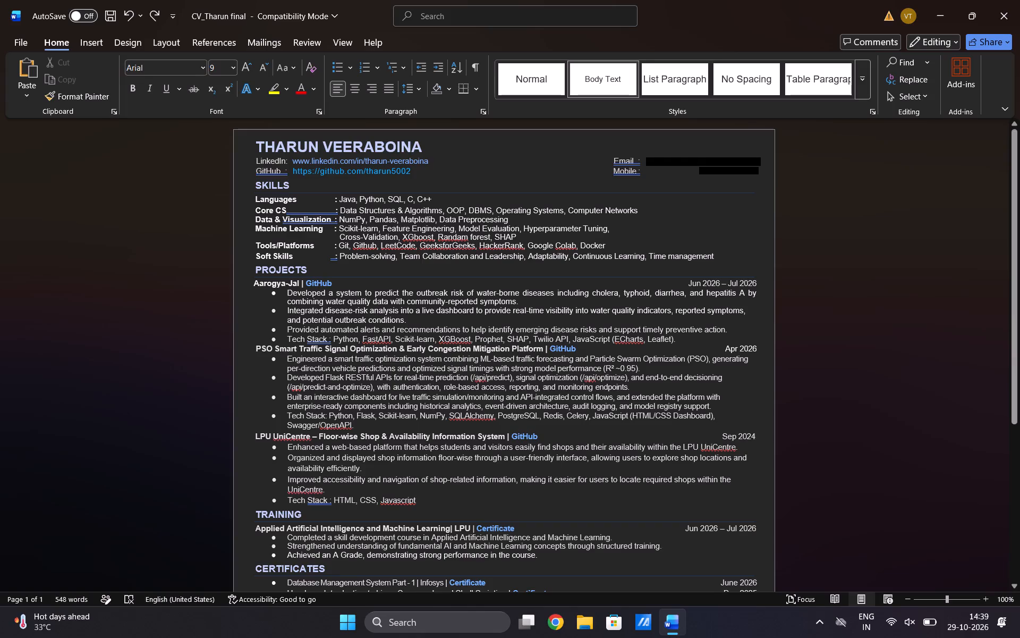
key(Down)
drag(361, 483, 372, 480)
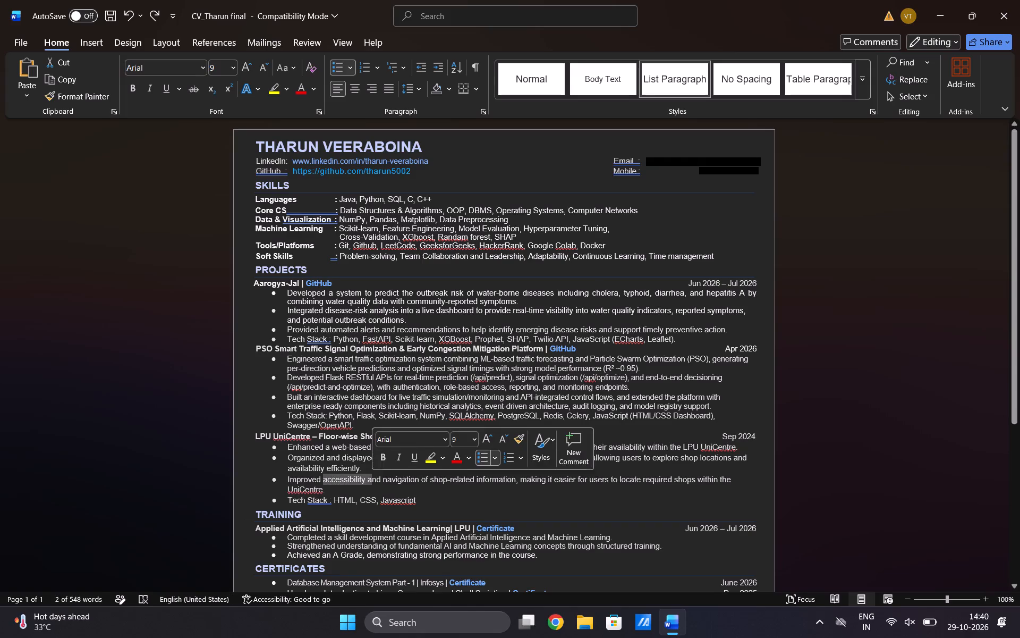
click(503, 500)
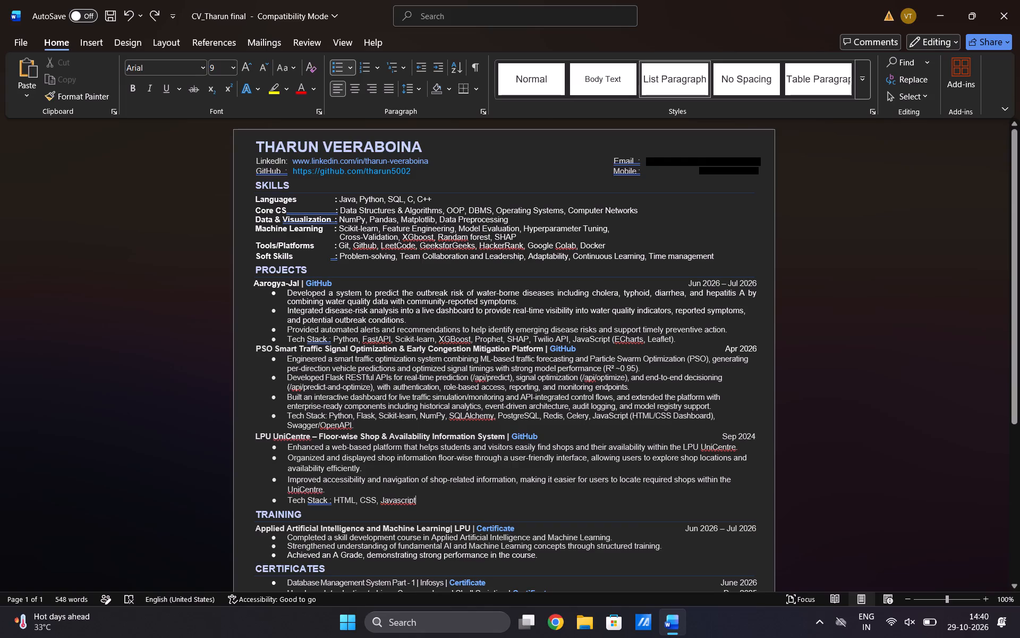
Examine the TRAINING, CERTIFICATES and ACHIEVEMENTS sections of the CV.
scroll(661, 458, down, 2)
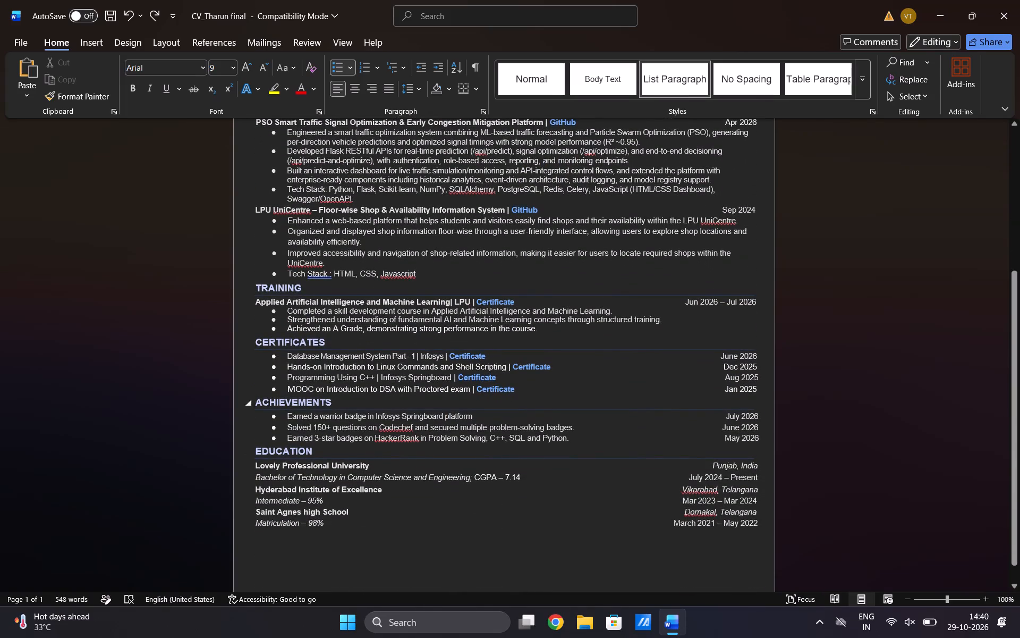
click(304, 387)
click(282, 287)
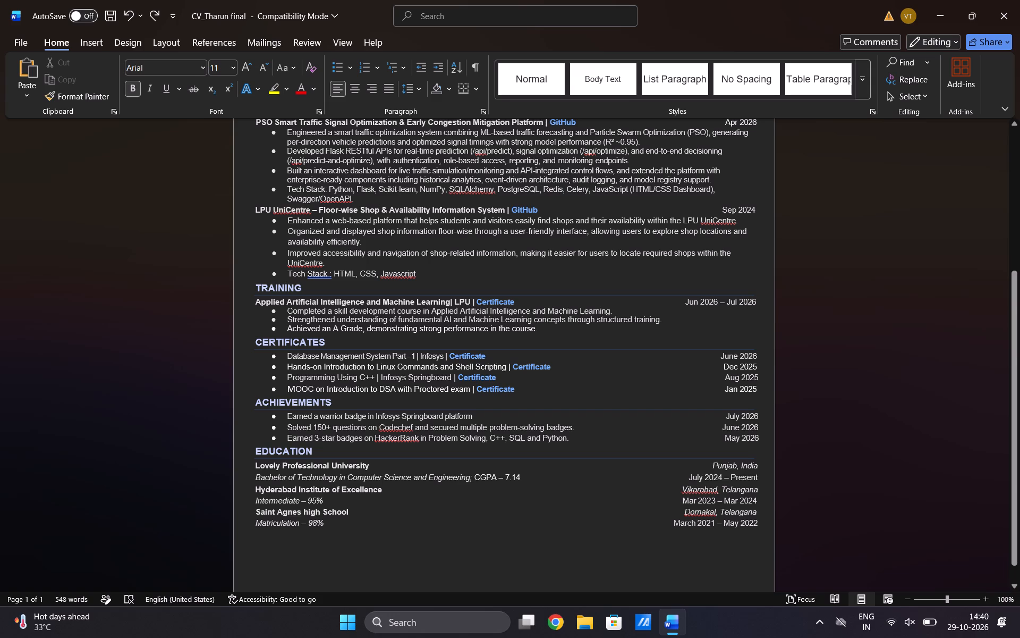
drag(471, 367, 435, 369)
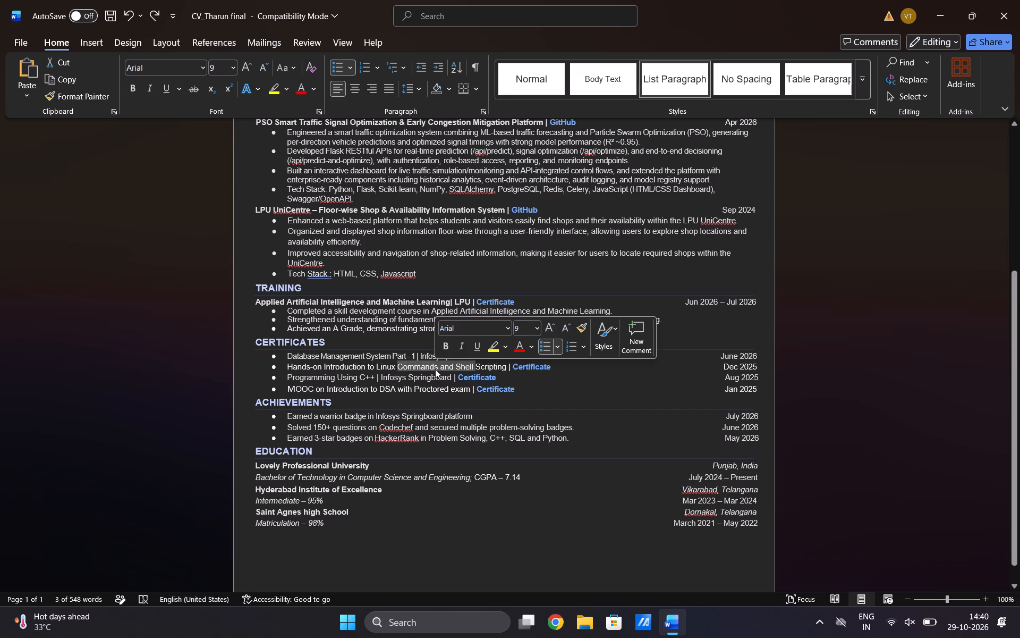
click(535, 397)
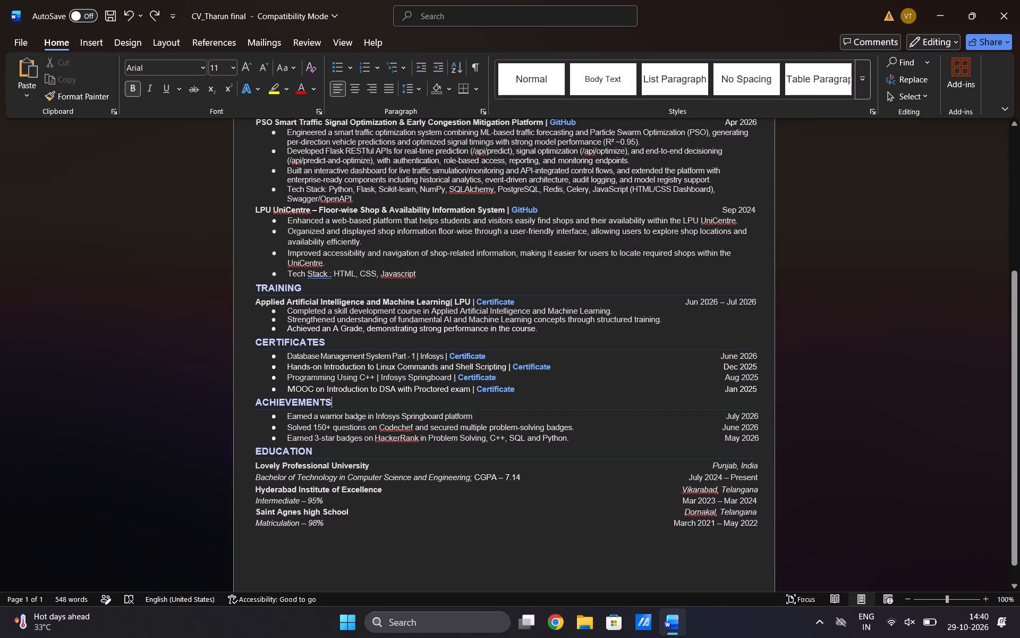
click(431, 390)
drag(431, 390, 453, 392)
click(546, 405)
Shorten the month in the Database Management System certificate's date to "Jun".
drag(739, 361, 736, 360)
drag(736, 360, 720, 356)
click(716, 354)
click(737, 354)
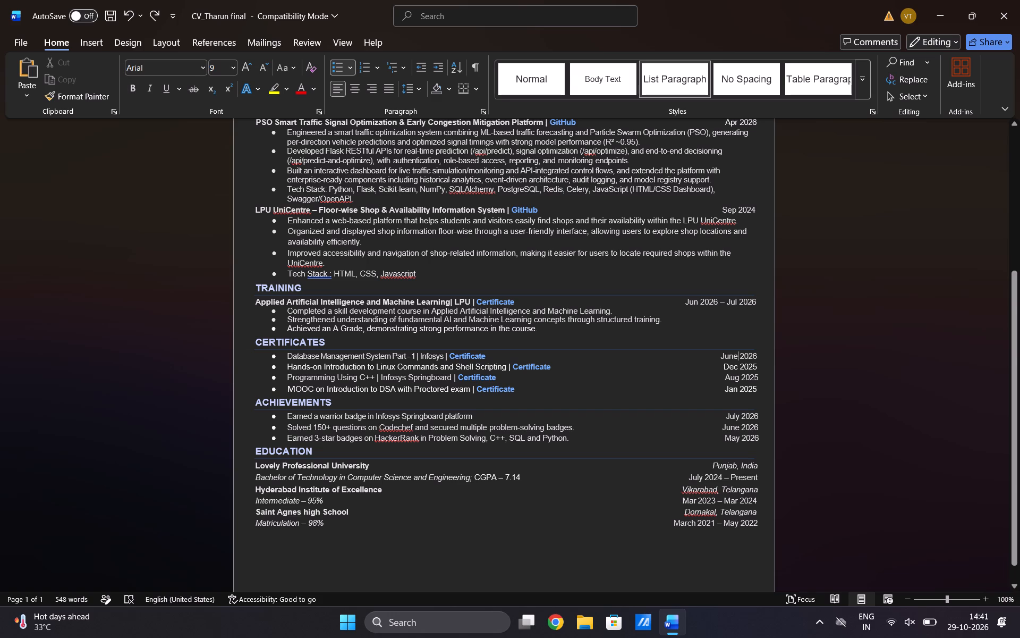
key(BackSpace)
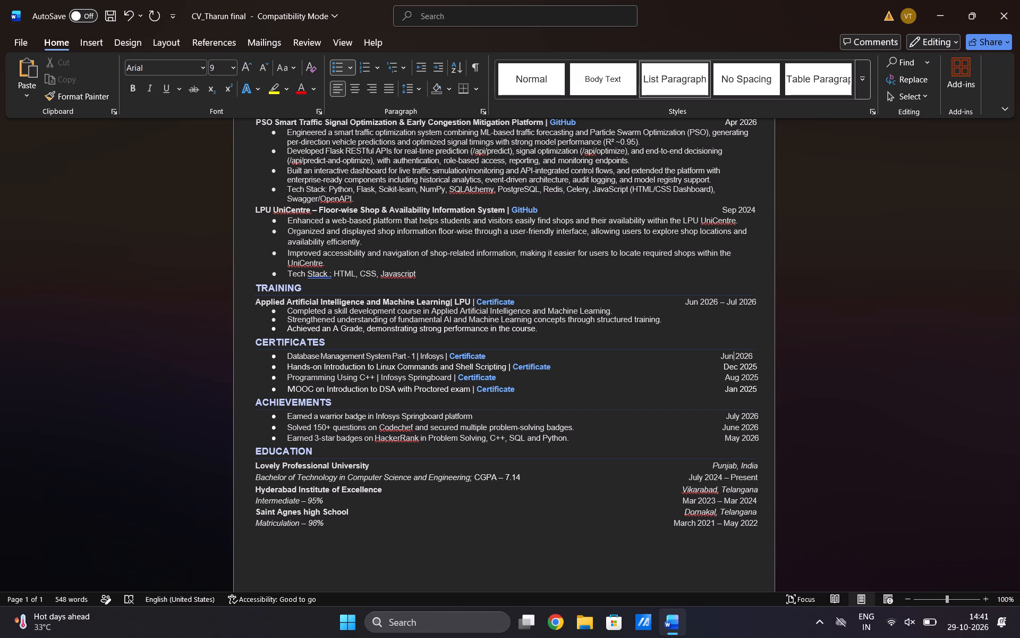
Adjust the gap between "Jun" and "2026" in the Database Management System certificate's date to two spaces.
key(space)
key(space)
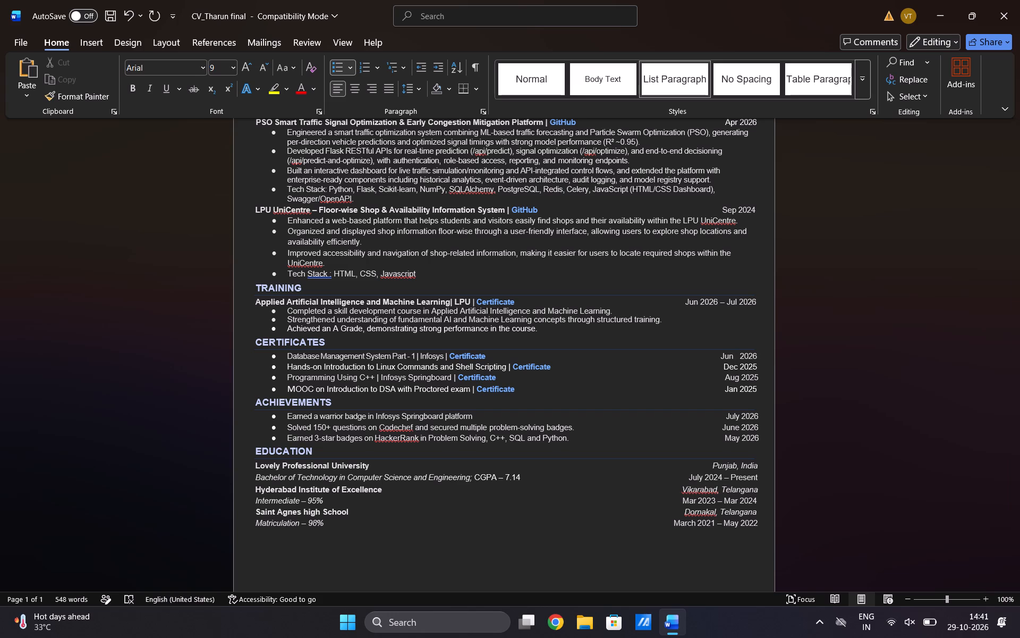
click(733, 356)
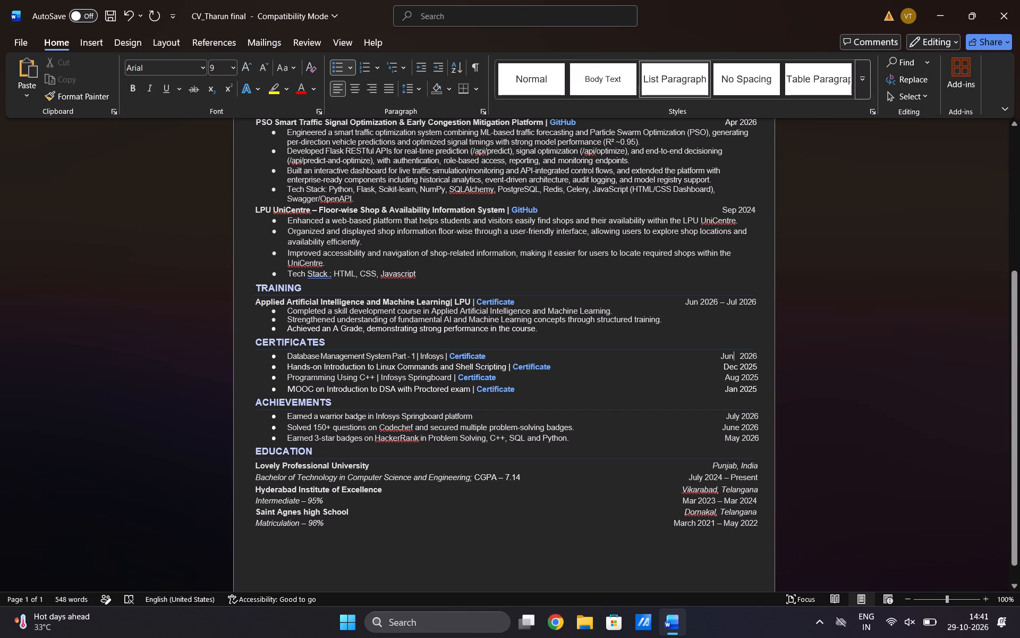
key(space)
key(BackSpace)
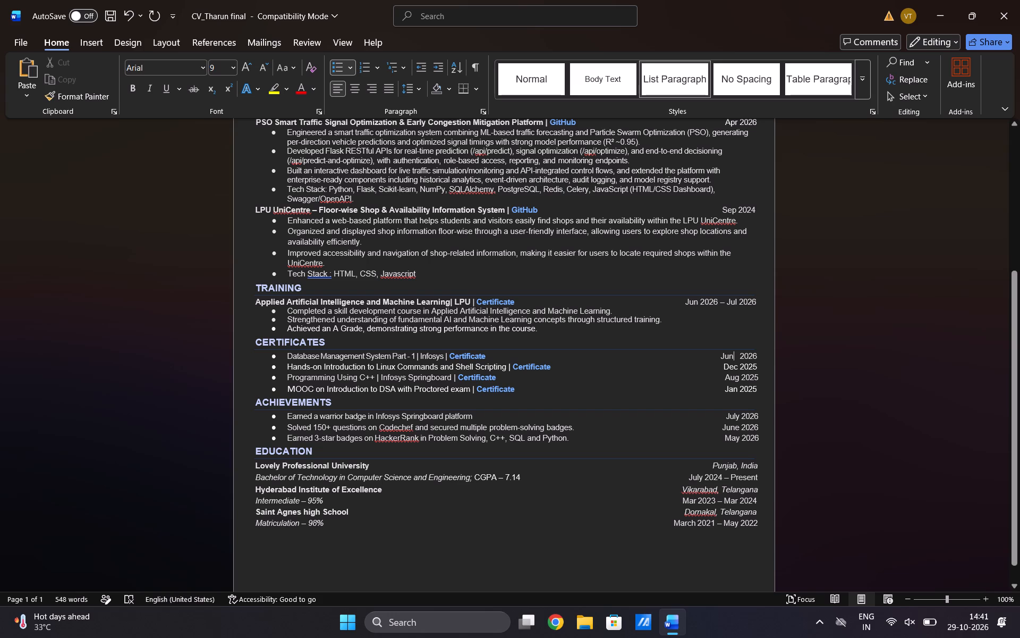
click(720, 354)
key(space)
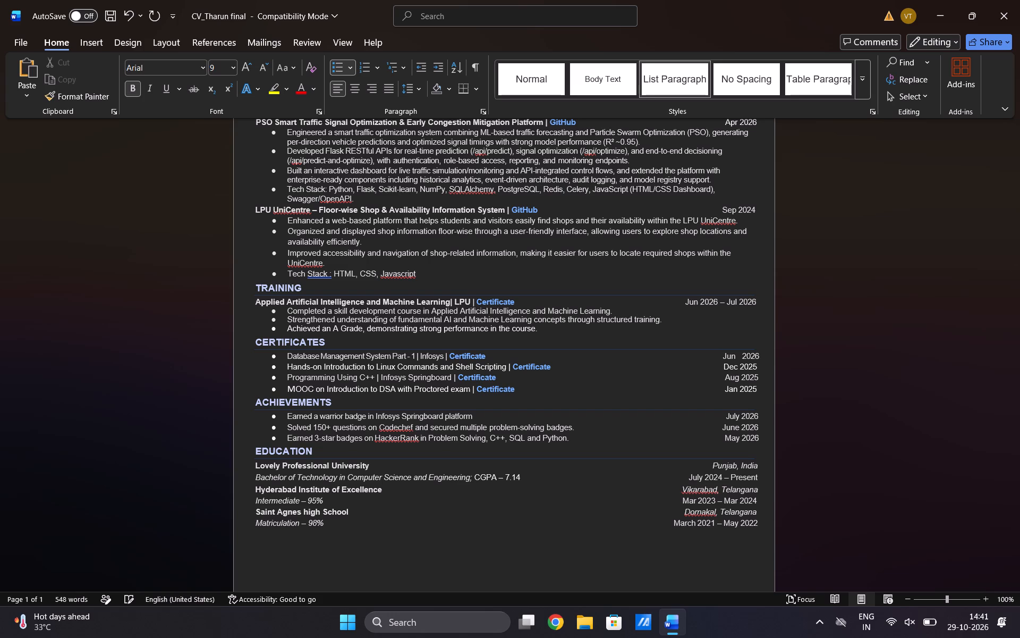
key(BackSpace)
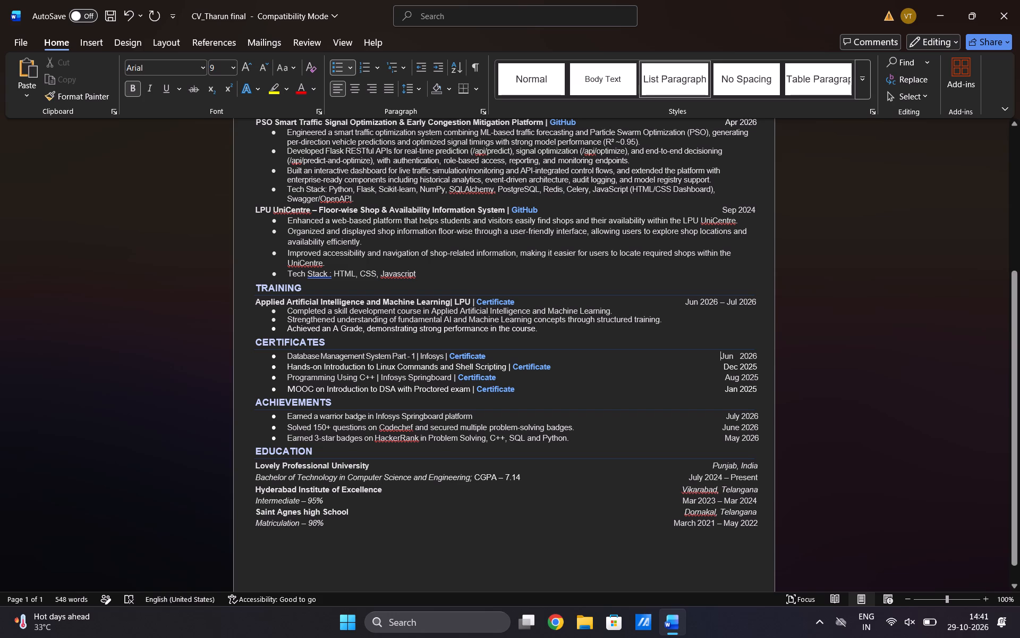
click(734, 357)
key(Right)
key(BackSpace)
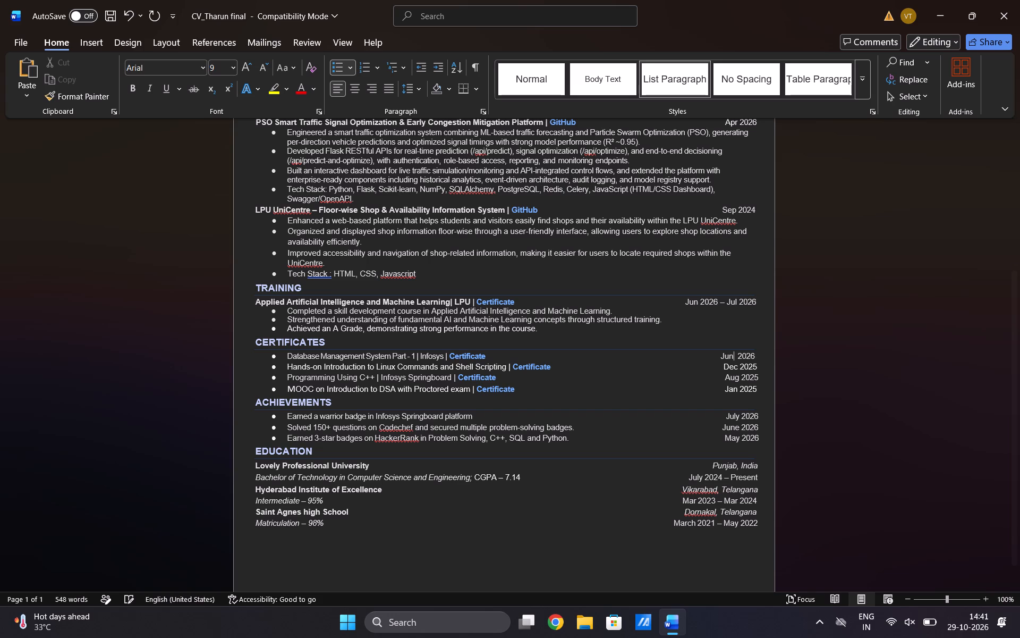
key(space)
key(BackSpace)
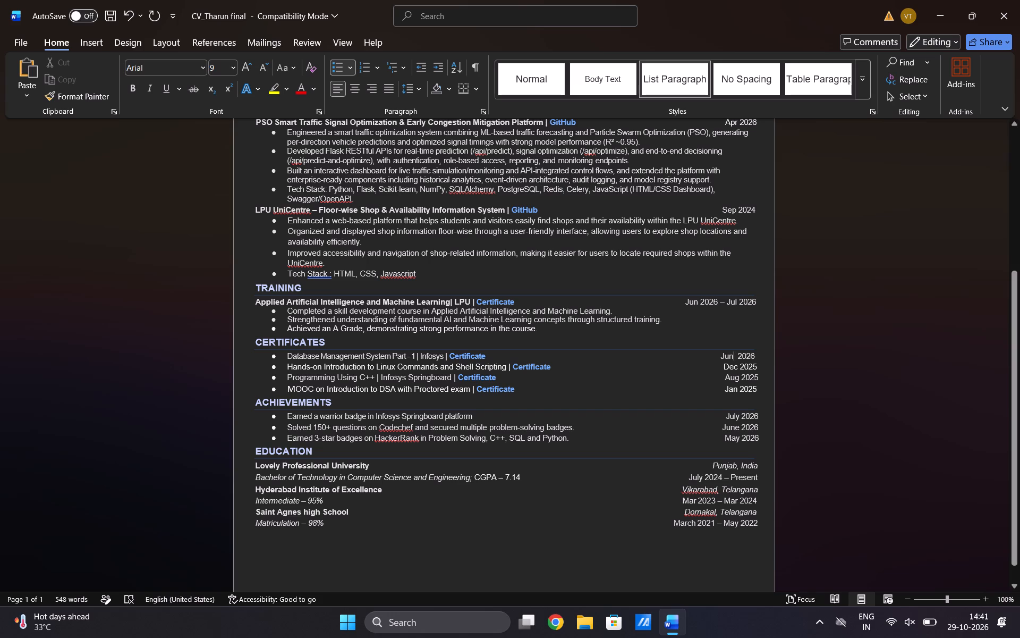
Add one space before the Database Management System certificate's date to line it up with the dates below.
click(720, 357)
key(space)
key(space)
key(BackSpace)
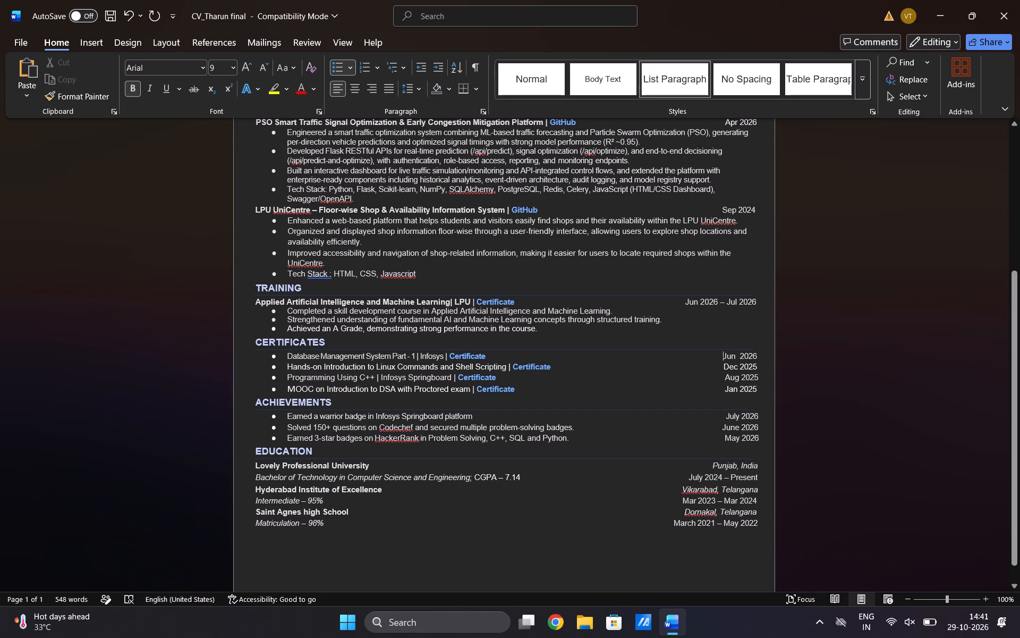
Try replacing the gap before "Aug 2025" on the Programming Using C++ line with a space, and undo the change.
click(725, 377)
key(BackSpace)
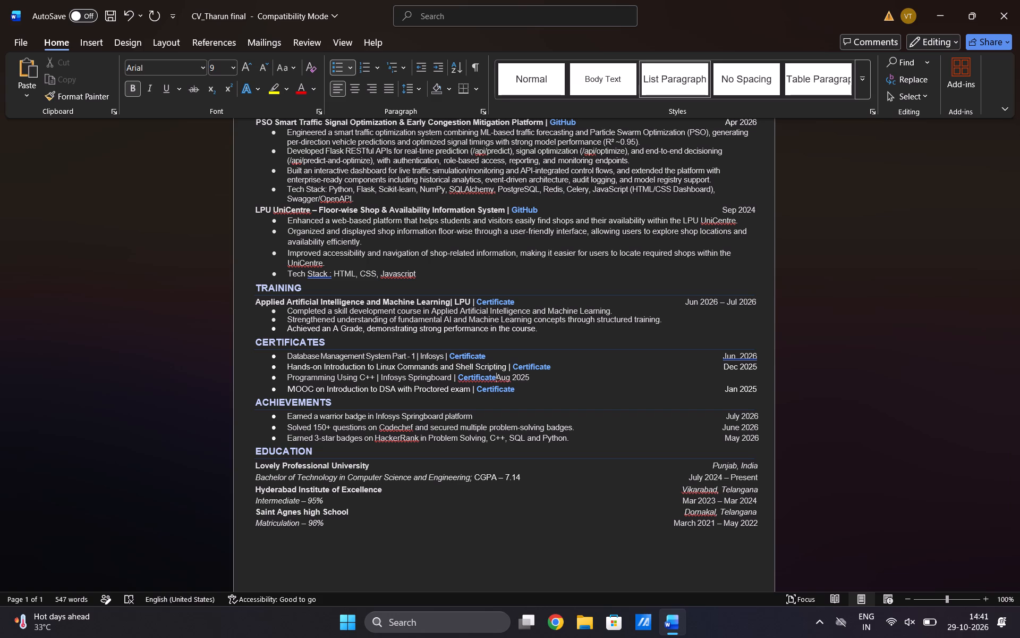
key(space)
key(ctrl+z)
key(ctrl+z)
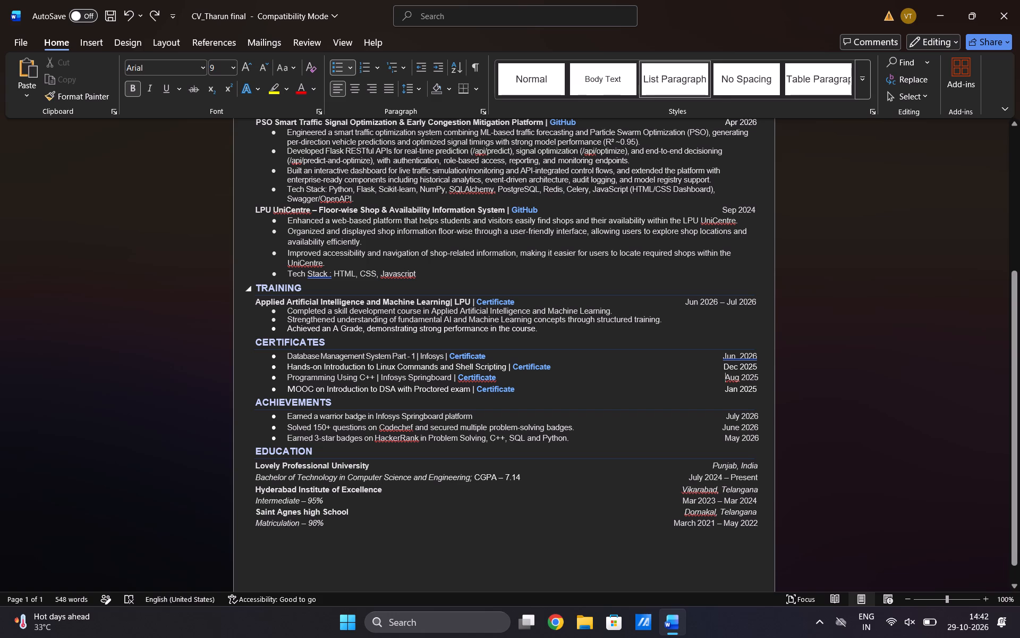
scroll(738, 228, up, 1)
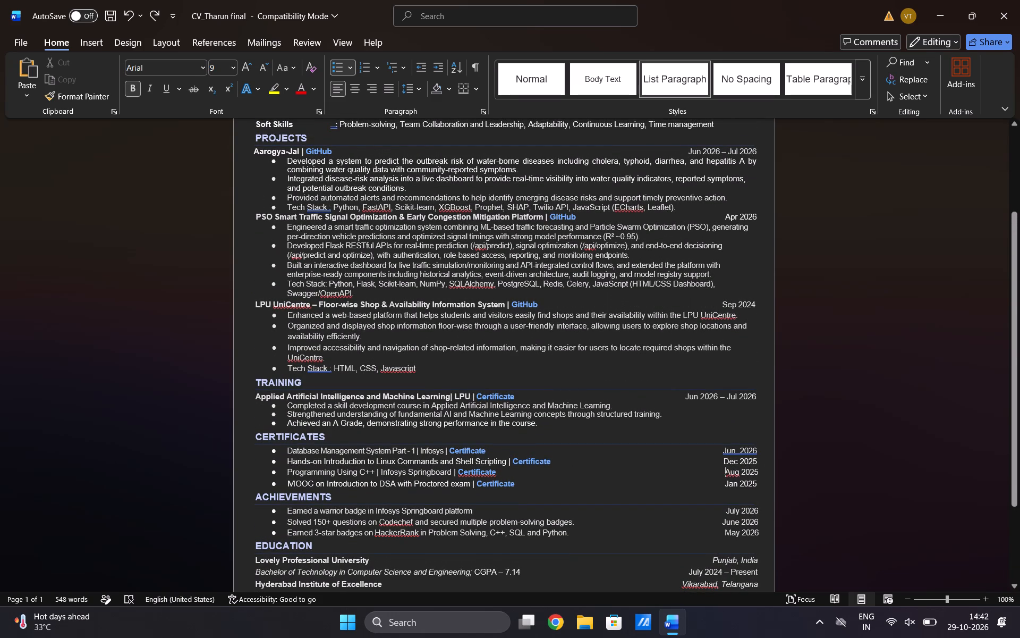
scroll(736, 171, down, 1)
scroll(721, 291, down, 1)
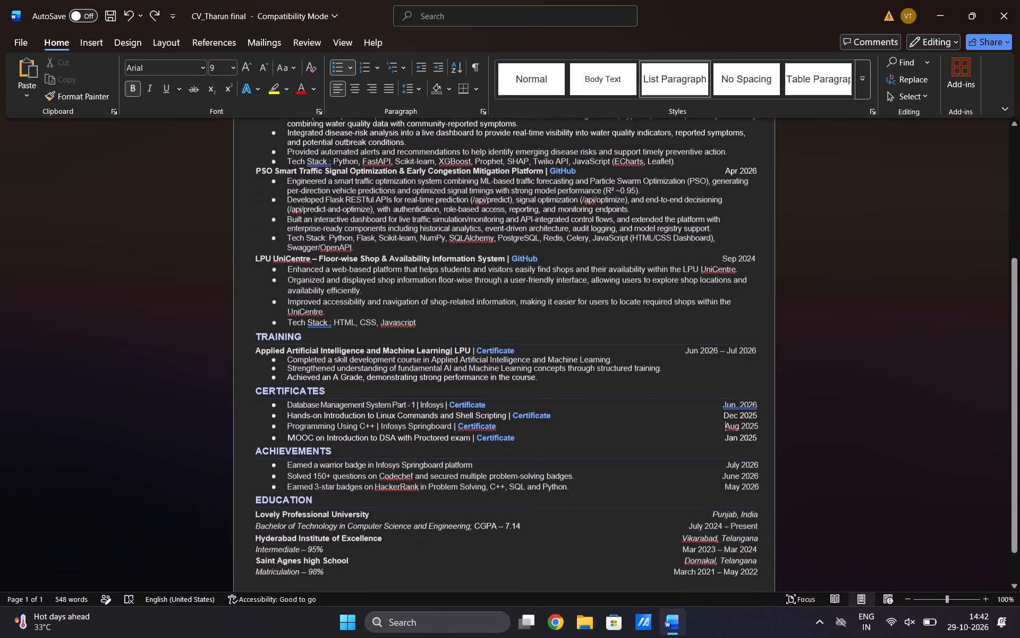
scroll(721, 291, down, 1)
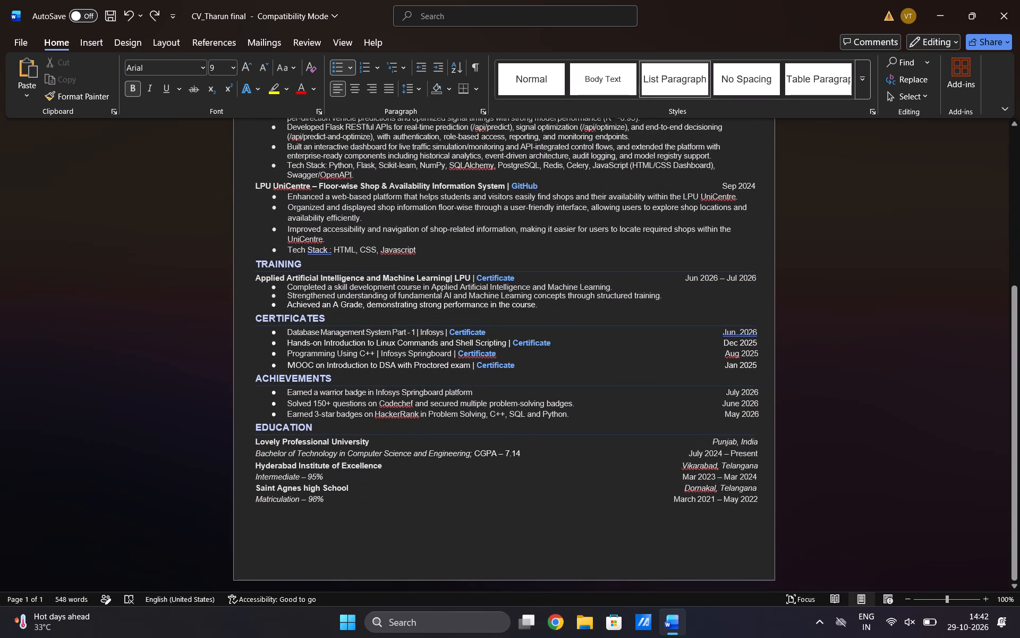
Shorten the start month of the Lovely Professional University dates to "Jul" and add two spaces before it to realign the dates.
click(702, 455)
key(BackSpace)
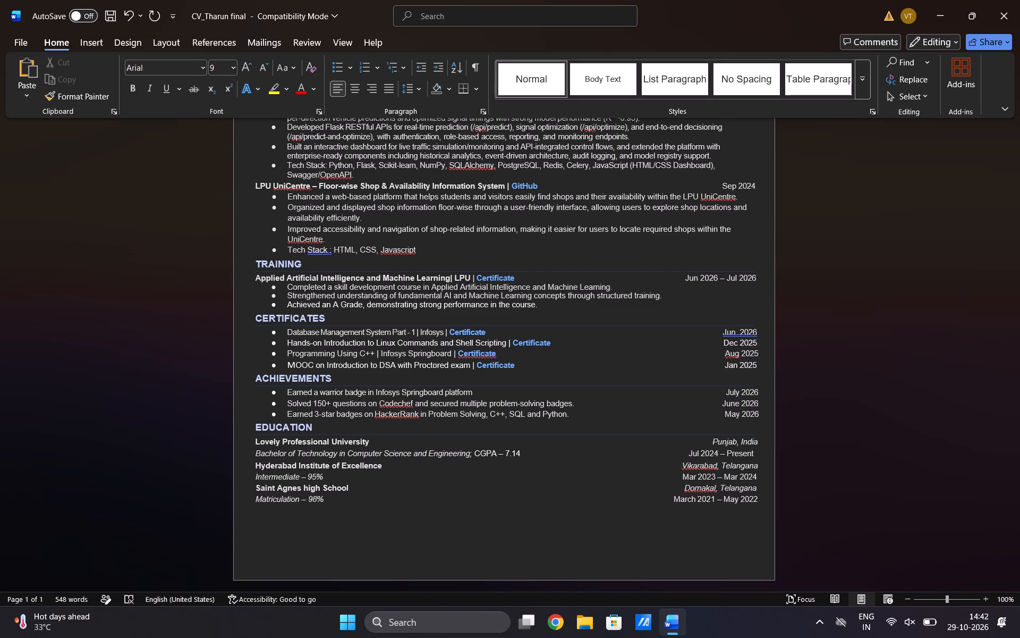
key(Left)
key(Left)
key(Left)
key(space)
key(space)
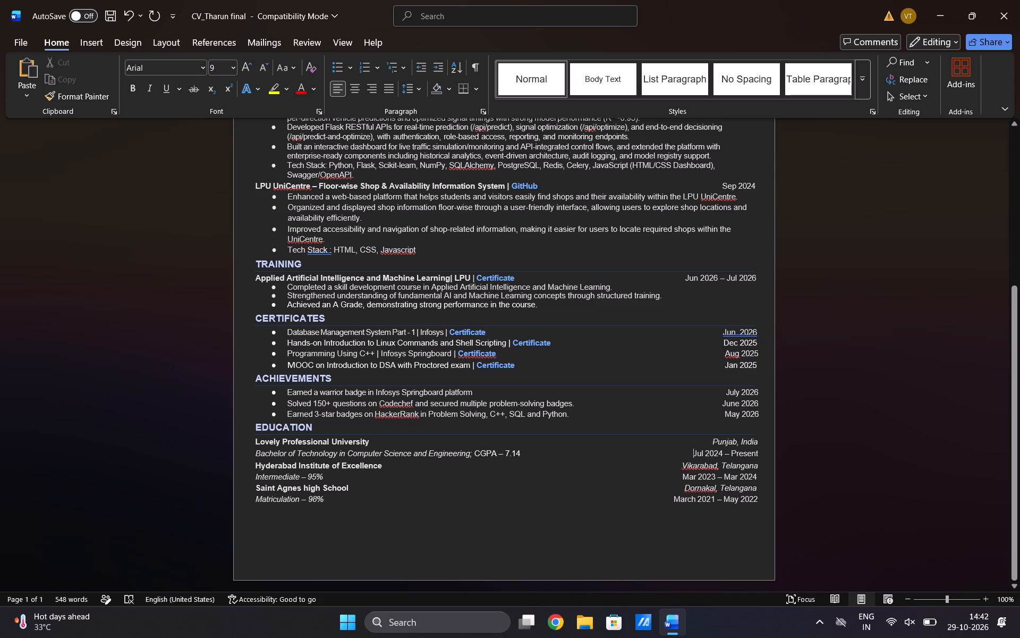
Shorten the start month of the Saint Agnes high School dates to "Mar" and add three spaces before it to realign the dates.
click(695, 501)
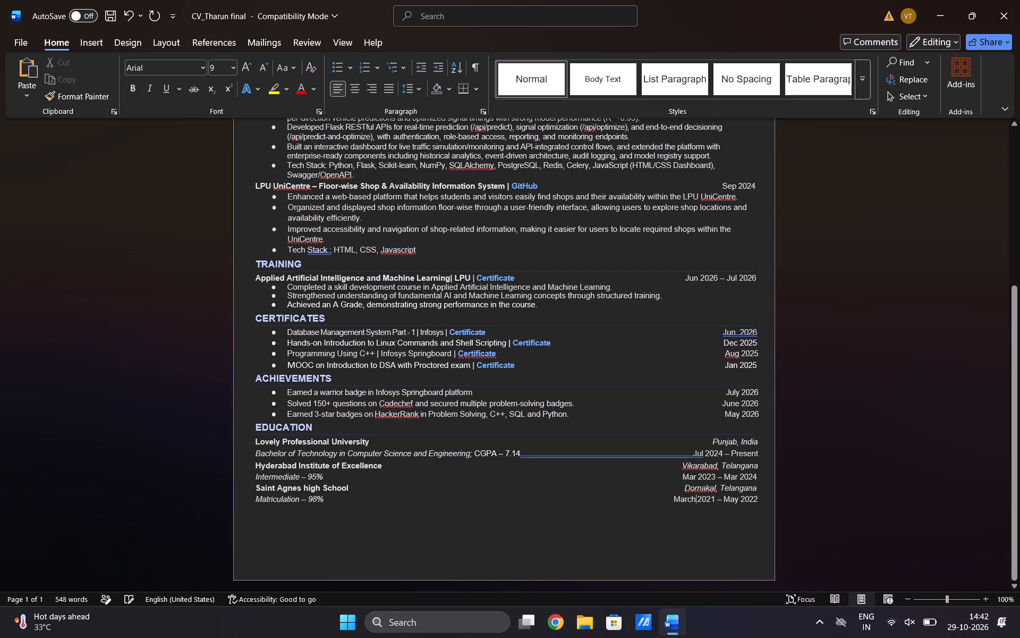
key(BackSpace)
key(BackSpace)
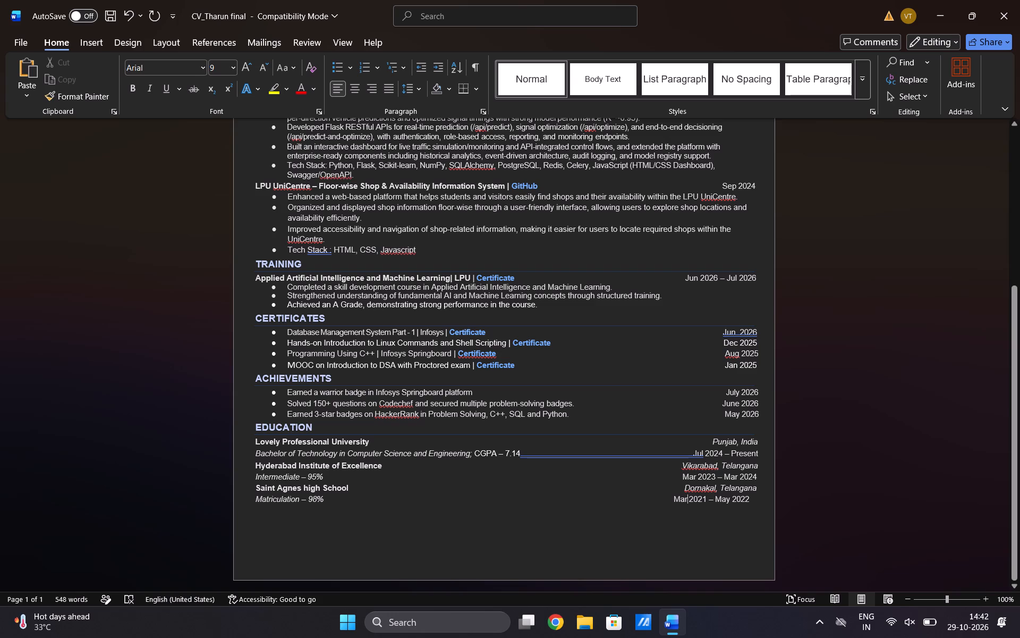
click(674, 499)
key(space)
key(space)
key(space)
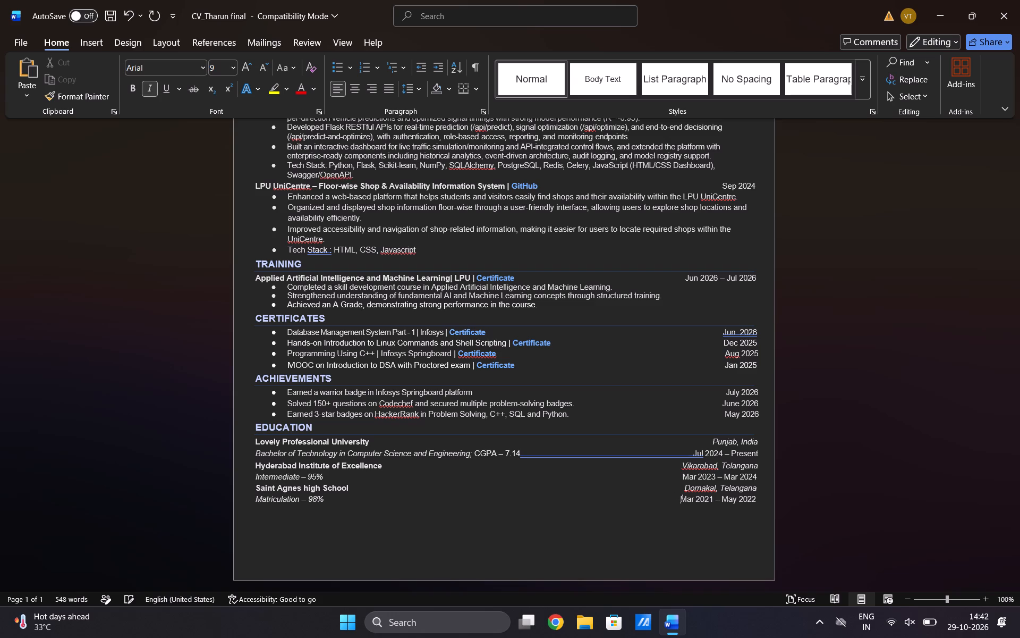
key(space)
key(BackSpace)
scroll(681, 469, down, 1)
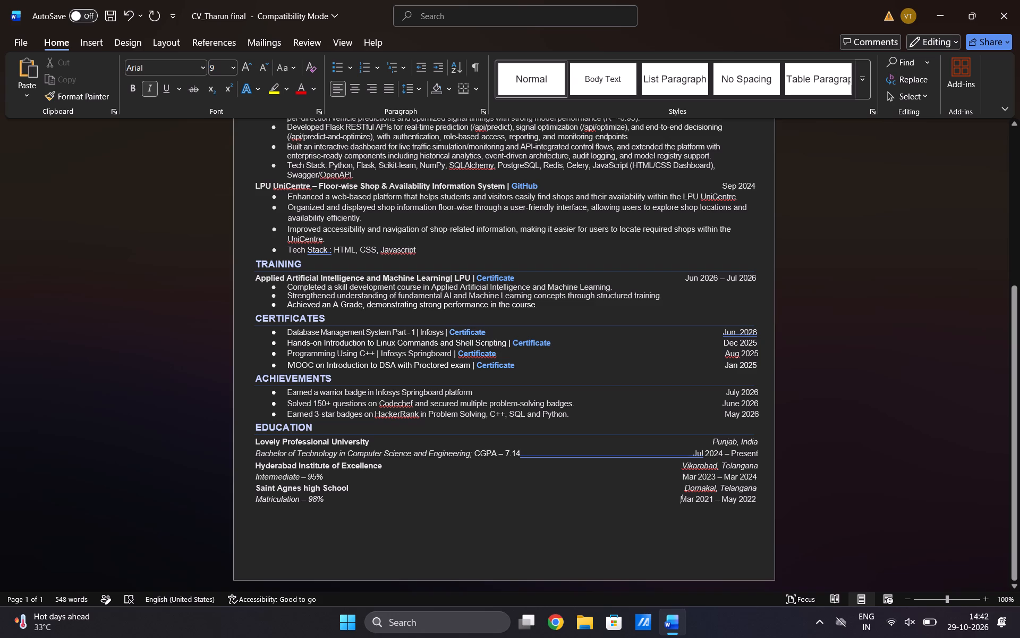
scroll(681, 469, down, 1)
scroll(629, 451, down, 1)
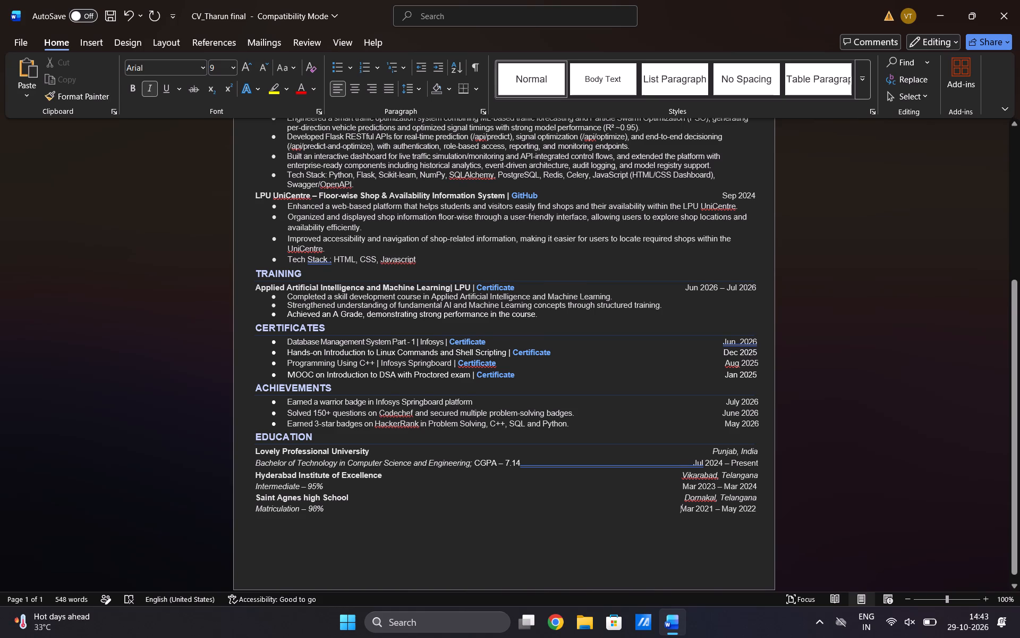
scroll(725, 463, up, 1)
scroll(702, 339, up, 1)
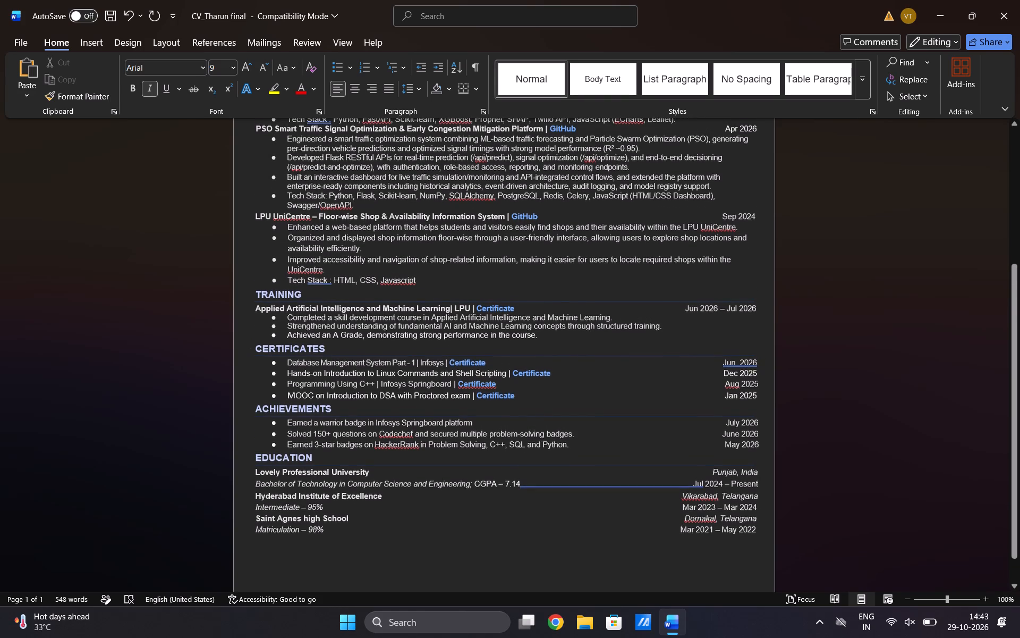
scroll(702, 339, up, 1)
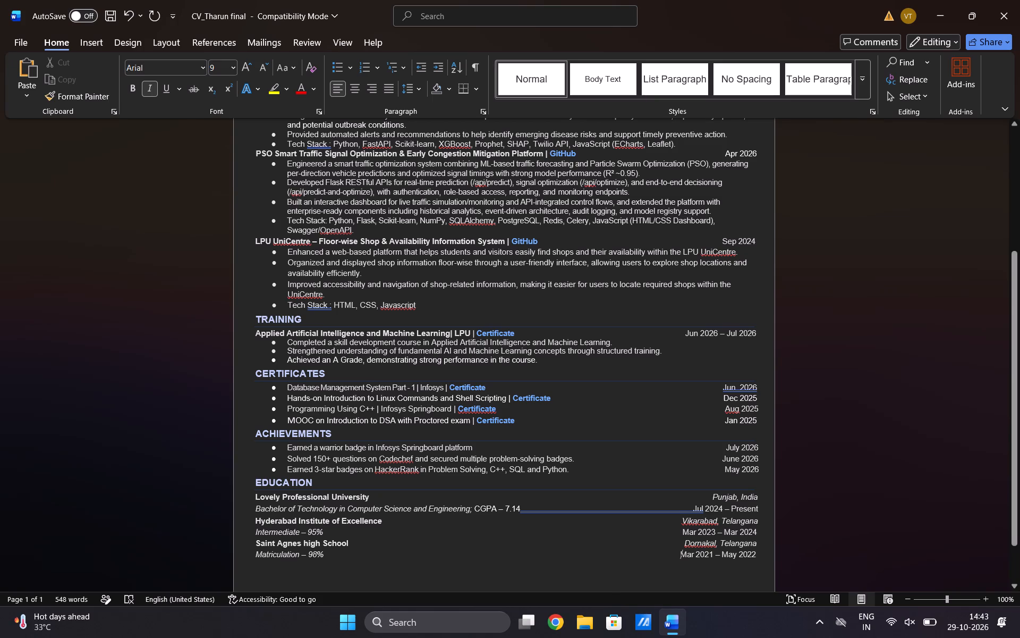
Search for "notes" and open Notepad.
click(483, 609)
click(481, 612)
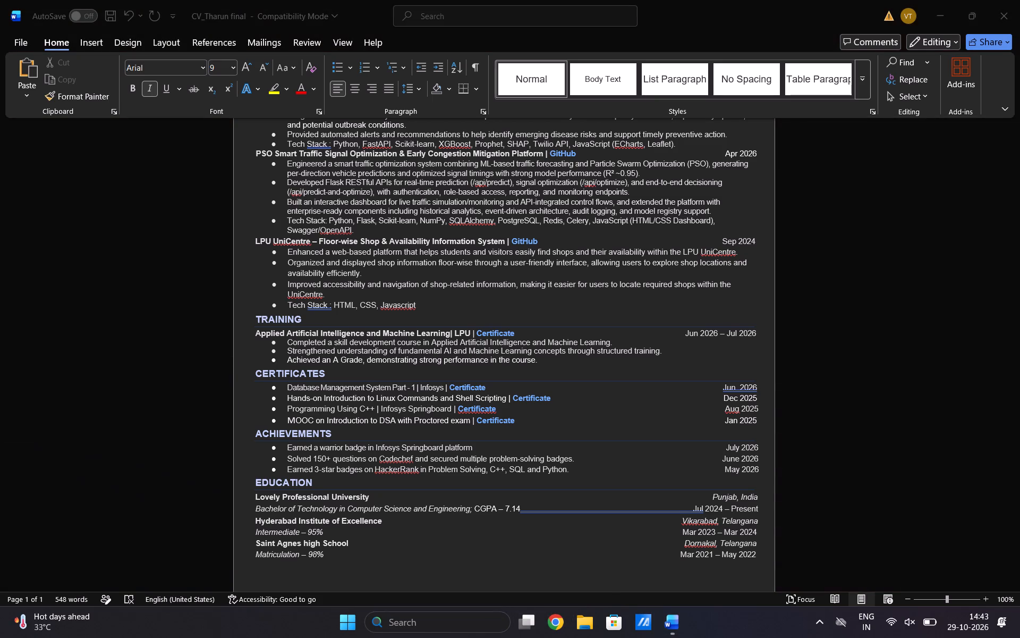
text(notes)
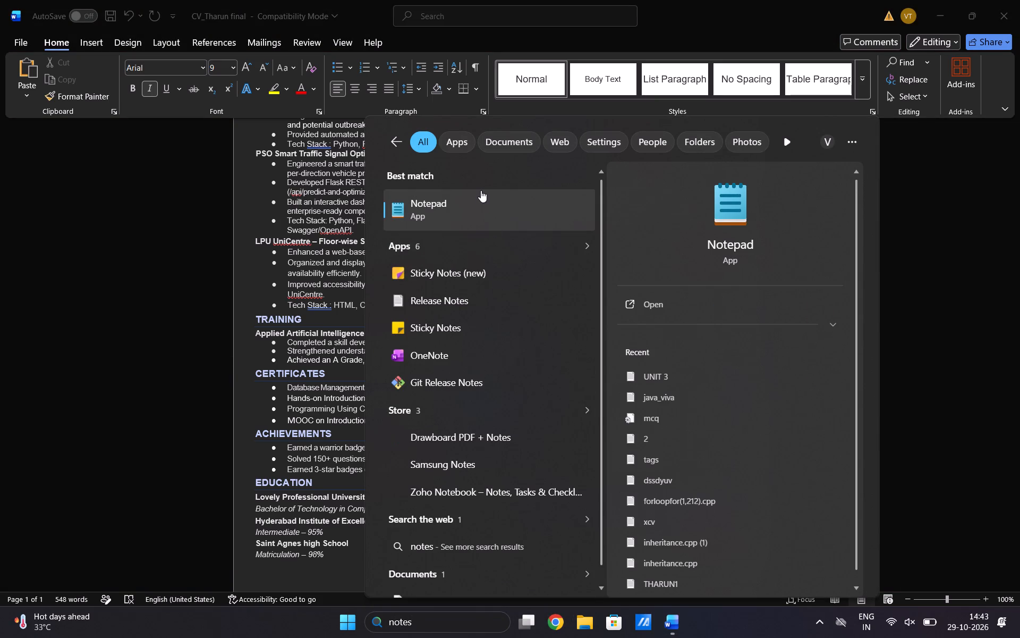
click(481, 190)
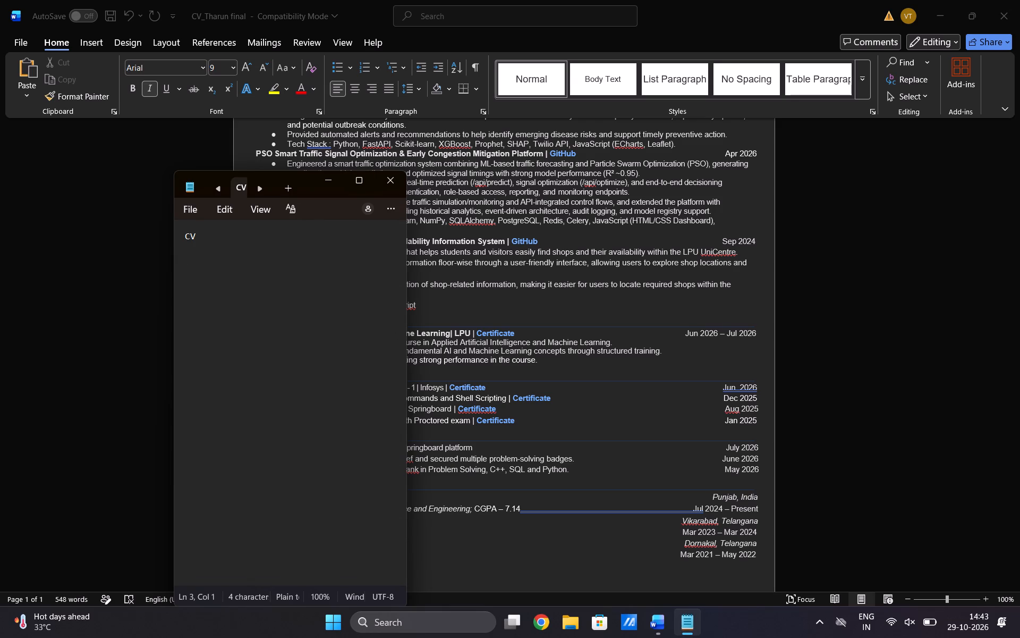
Write the reminder "In certificates mention platform name" below the CV heading in the note.
text(in)
key(space)
text(cre)
key(BackSpace)
key(BackSpace)
text(ertificaytes)
key(BackSpace)
key(BackSpace)
key(BackSpace)
key(BackSpace)
text(tes)
key(space)
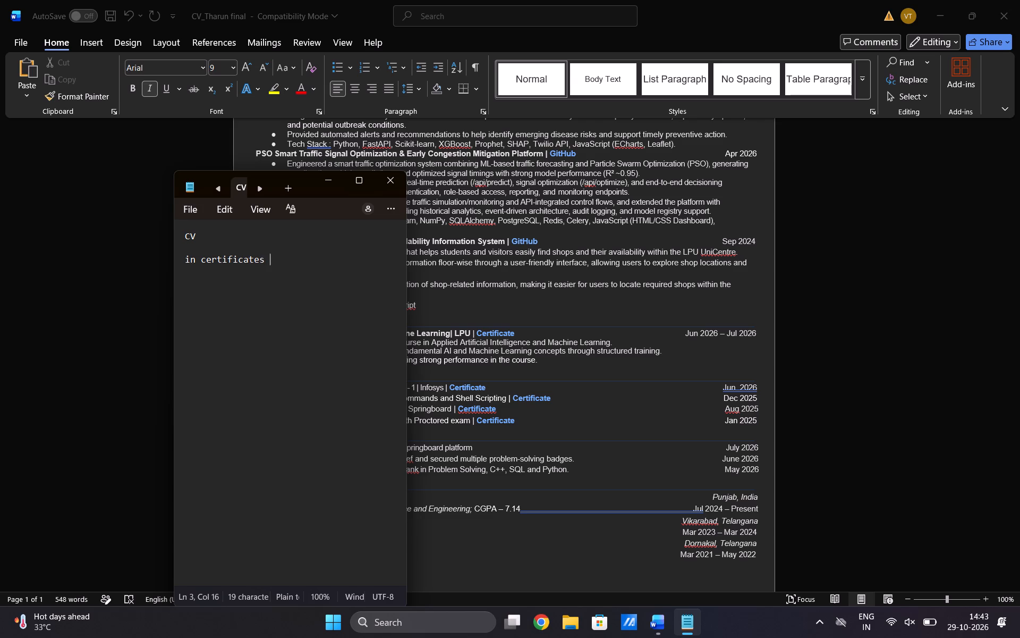
text(mention plat)
text(form name)
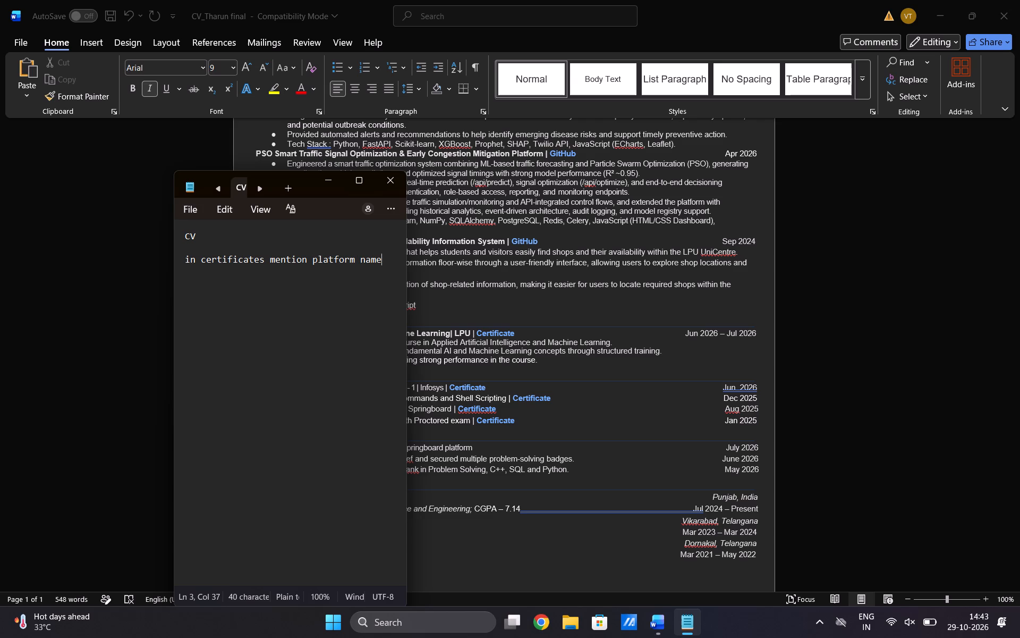
key(Return)
click(188, 257)
key(BackSpace)
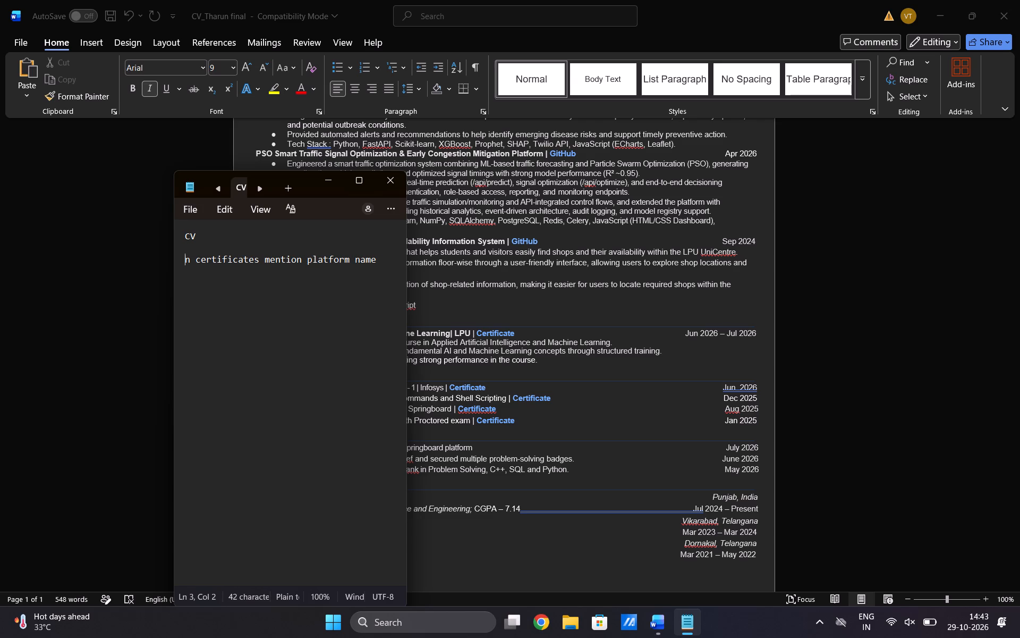
key(shift+i)
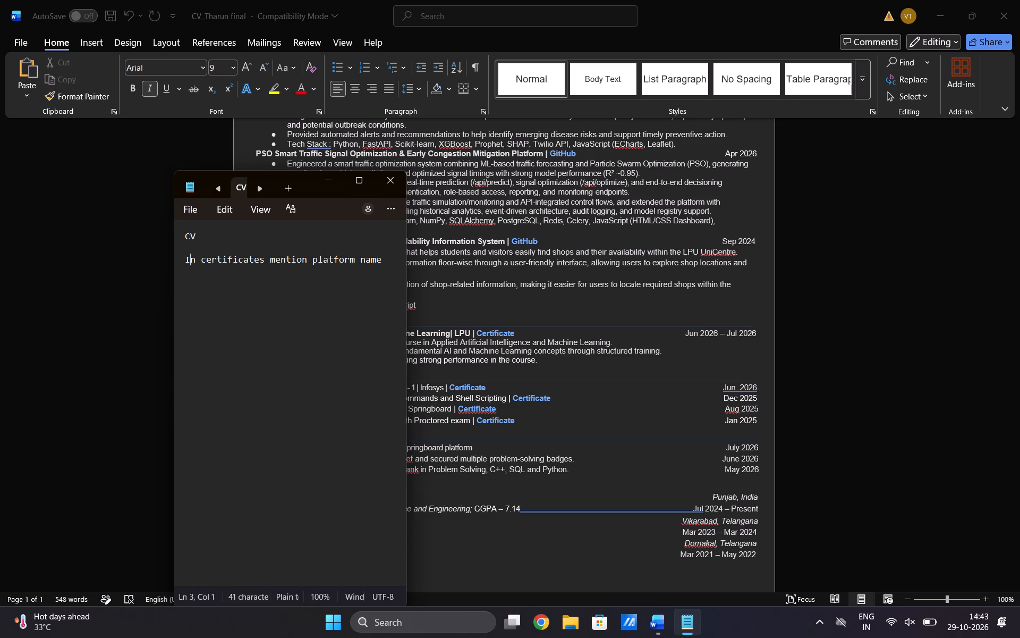
click(387, 258)
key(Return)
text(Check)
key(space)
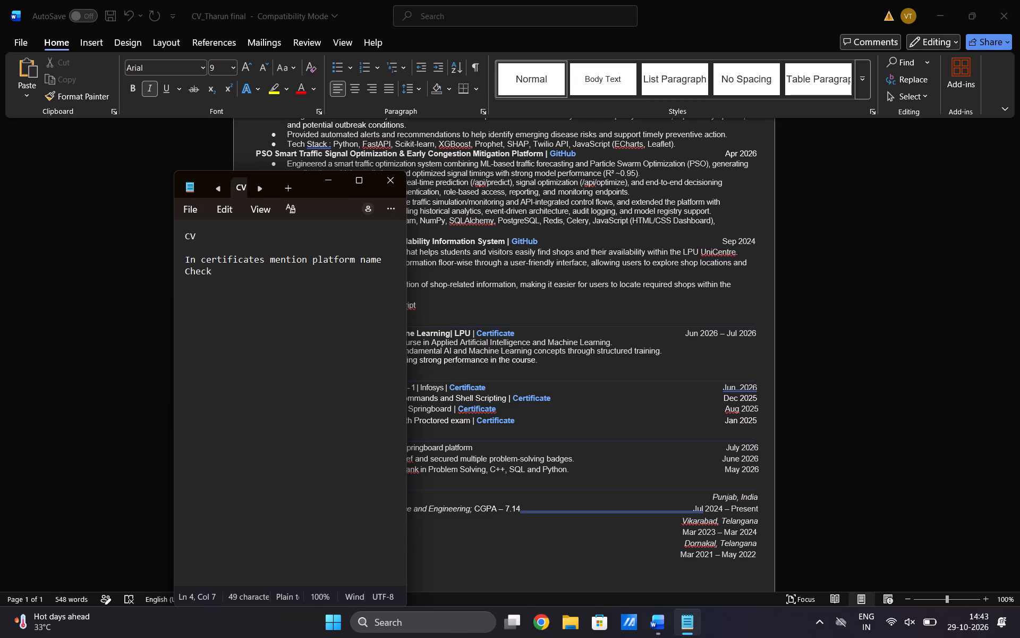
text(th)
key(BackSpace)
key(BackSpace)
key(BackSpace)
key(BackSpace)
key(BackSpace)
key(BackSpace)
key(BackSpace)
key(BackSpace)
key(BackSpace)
Add the reminder "Crct the outcome of 3rd project" on a new line of the CV note.
key(Return)
text(Crct the o)
text(ut)
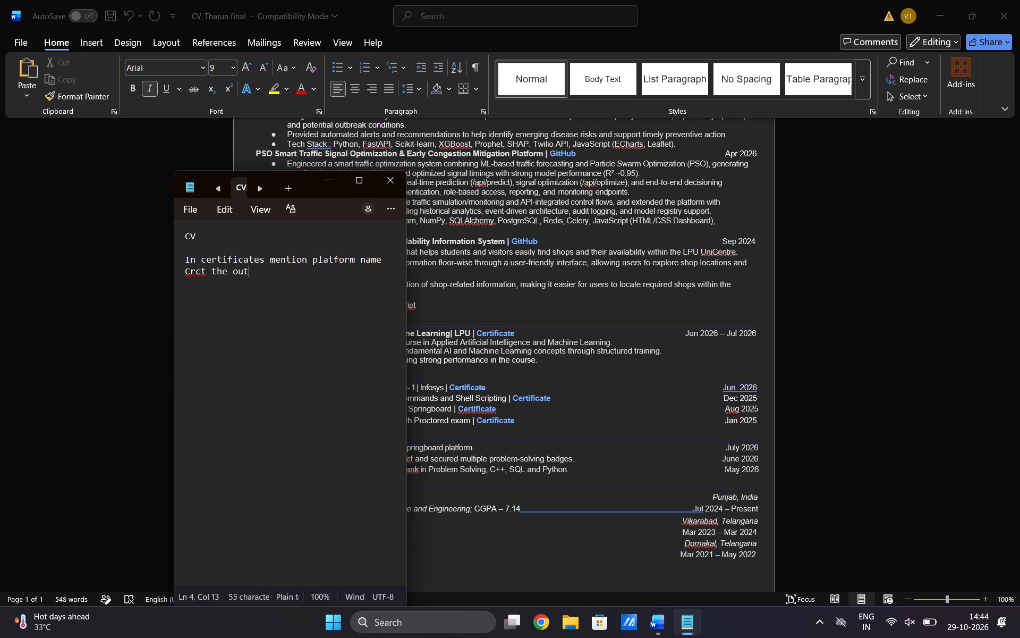
text(come)
key(space)
text(of 3rd)
key(space)
text(project)
key(space)
key(Return)
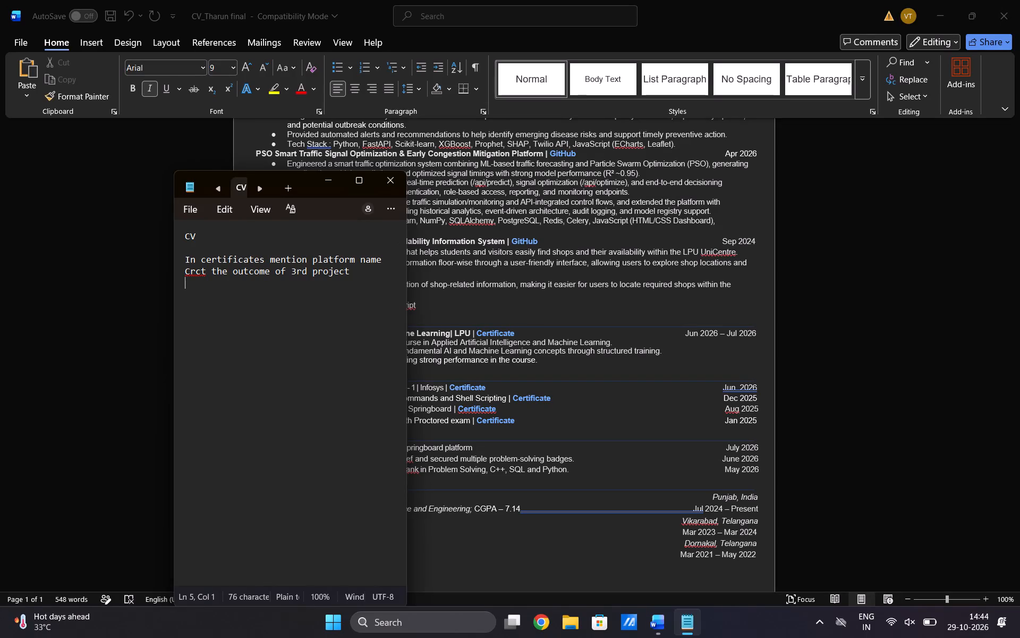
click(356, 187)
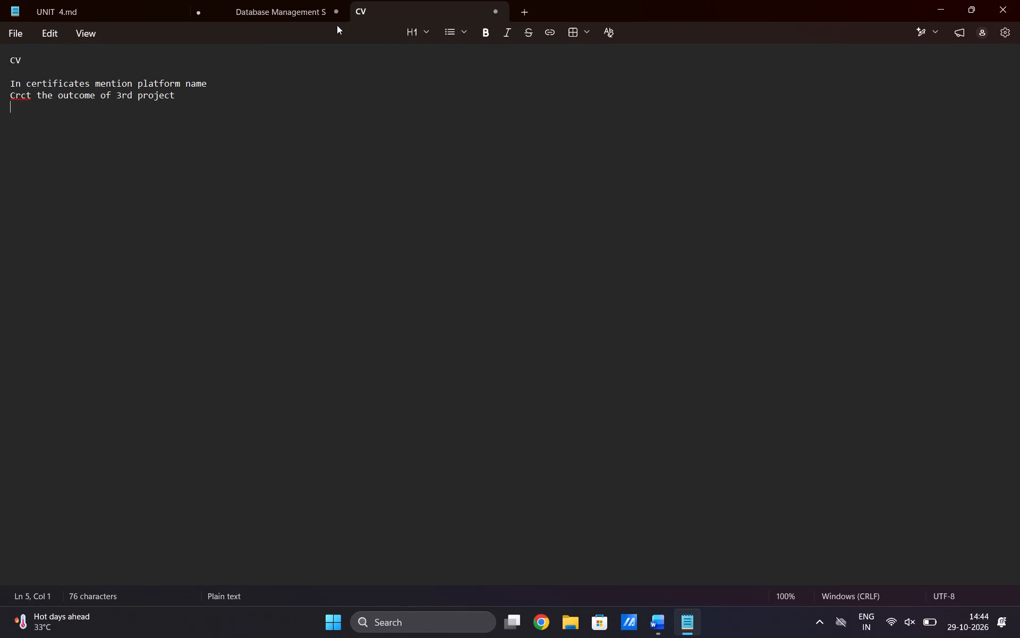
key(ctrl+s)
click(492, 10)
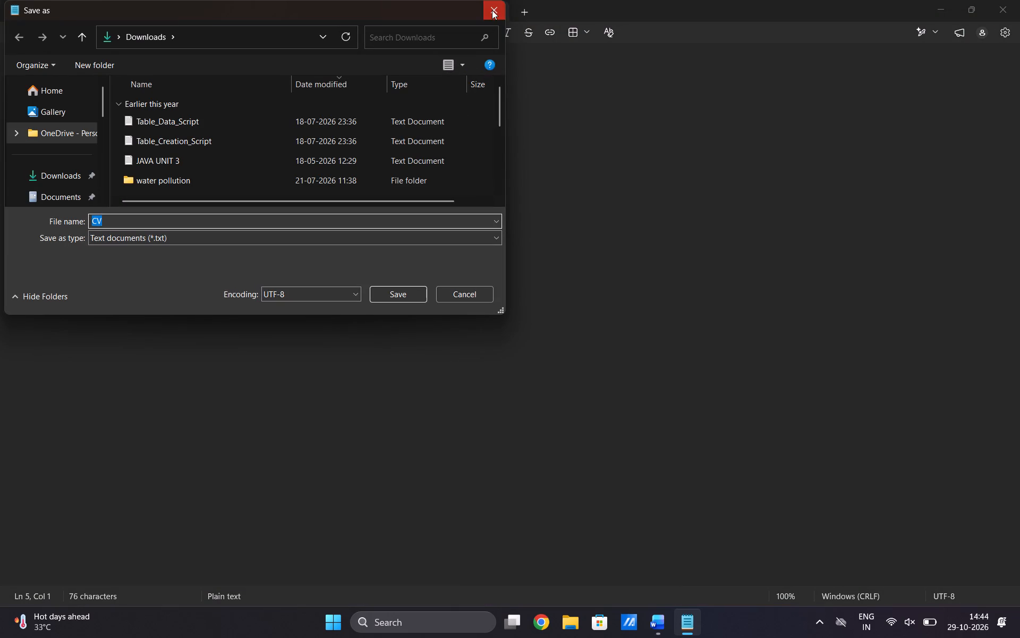
Close Notepad and return to the CV in Word.
click(1001, 3)
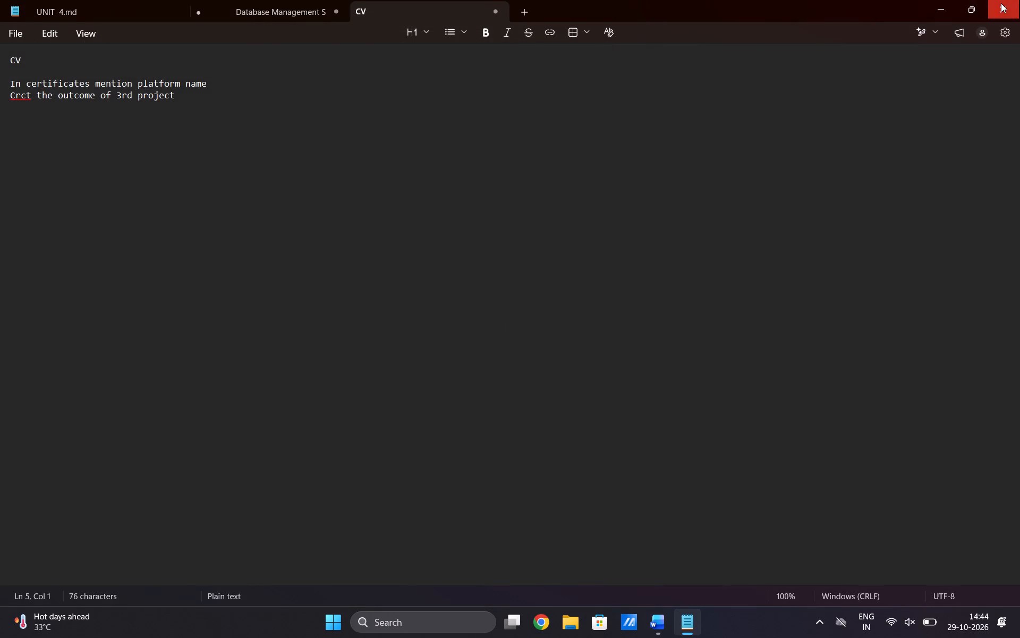
scroll(838, 216, down, 1)
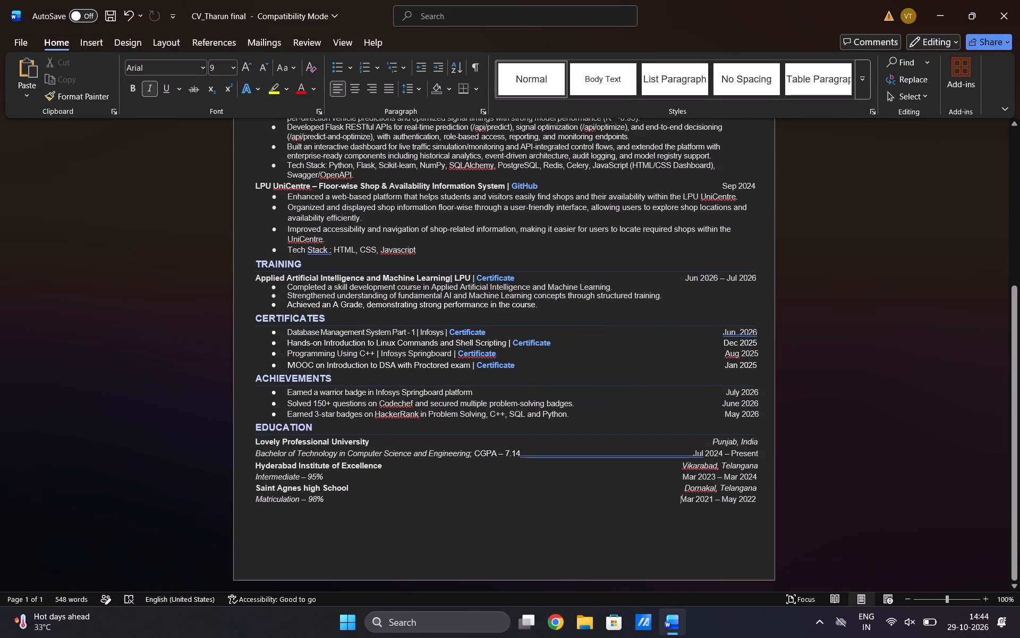
Open the linked certificate for Hands-on Introduction to Linux Commands and Shell Scripting, check its platform, and return to the CV.
ctrl+click(537, 341)
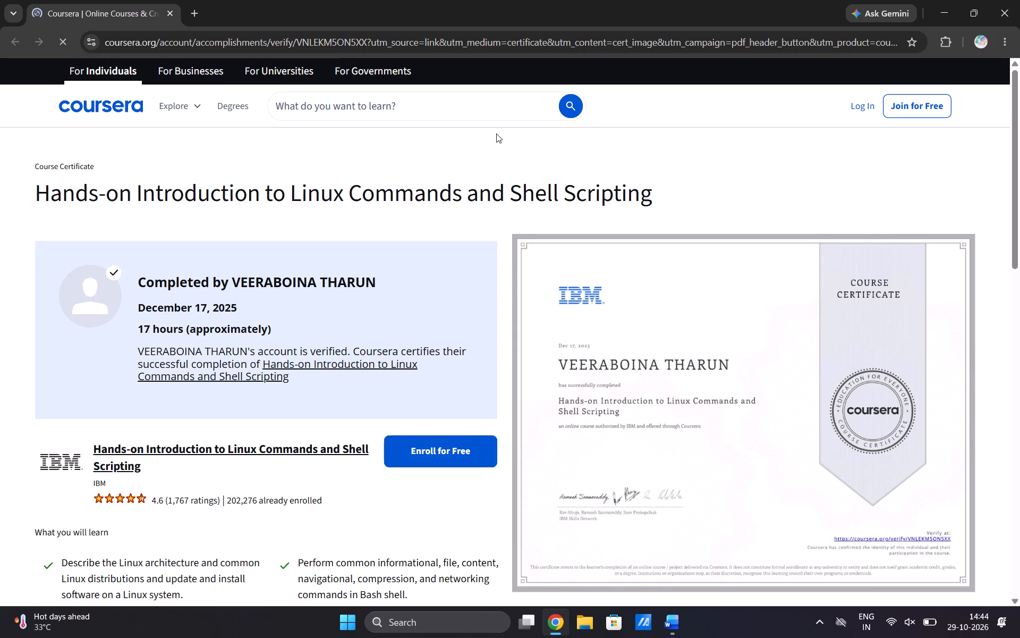
scroll(496, 133, down, 1)
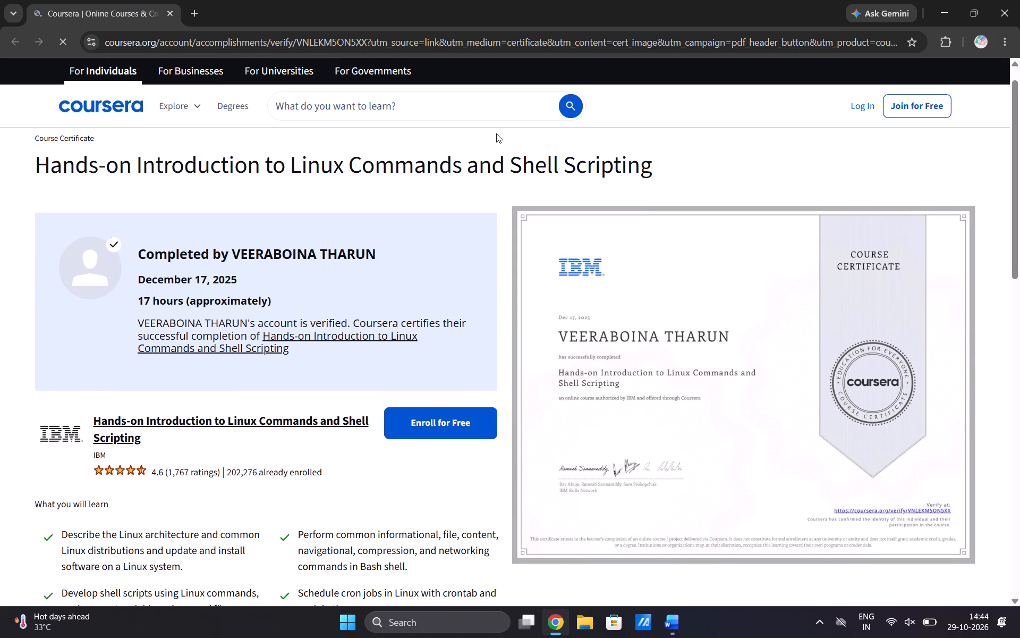
scroll(496, 133, down, 1)
scroll(496, 133, up, 1)
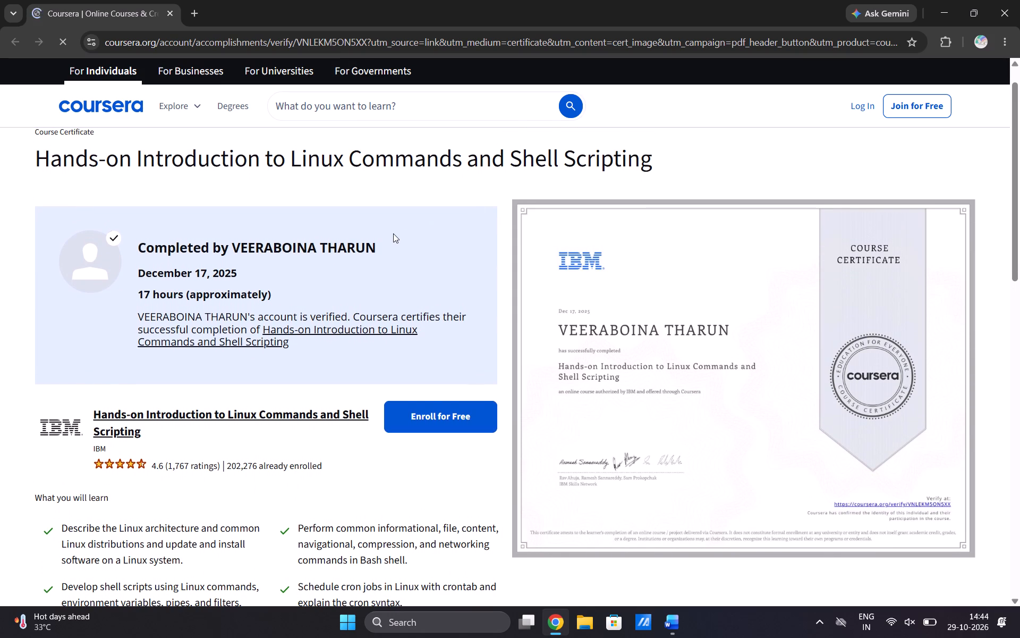
scroll(392, 233, down, 1)
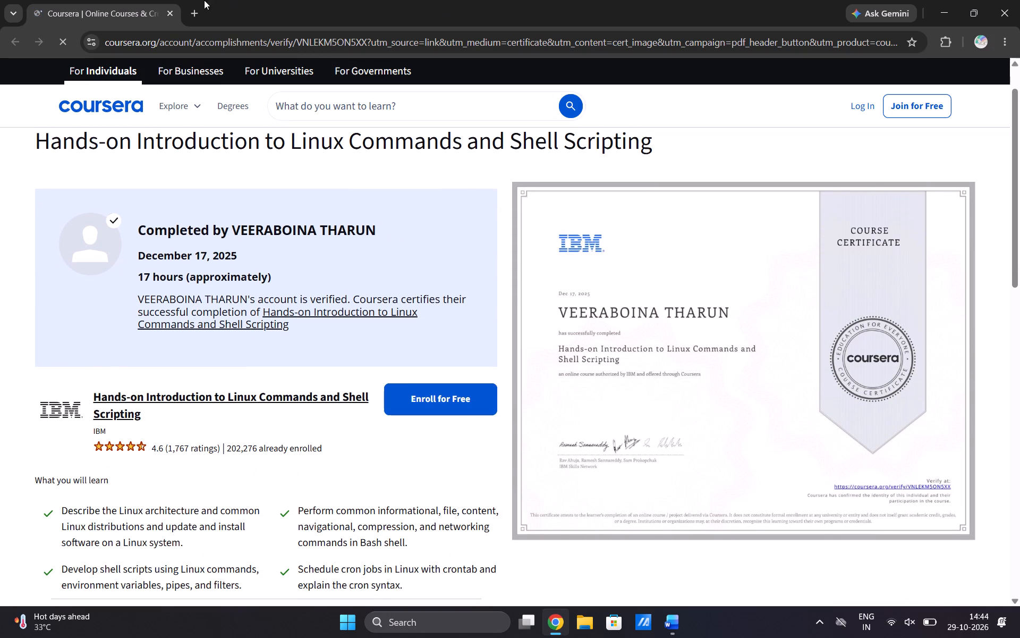
click(1019, 0)
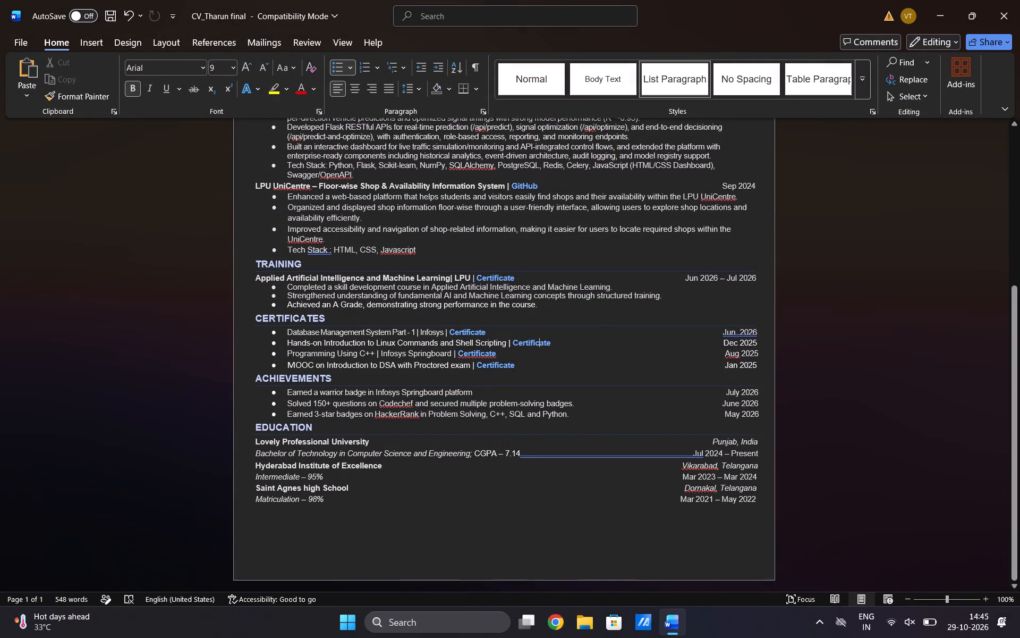
Insert the platform name "| Coursera" between the Linux Commands and Shell Scripting title and its Certificate link, with a space after the separator.
click(505, 343)
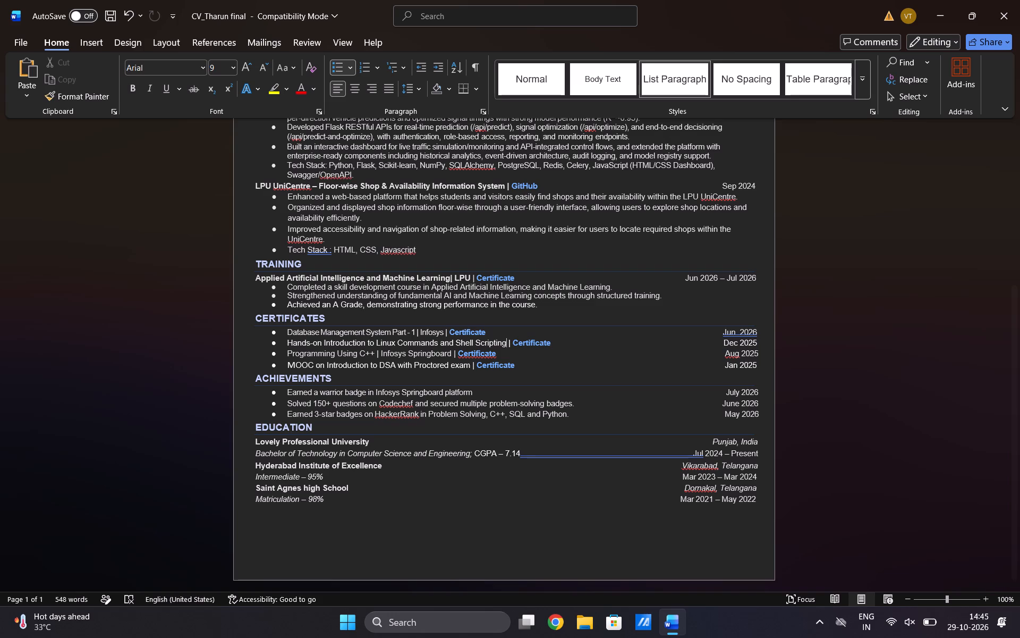
key(shift+bar)
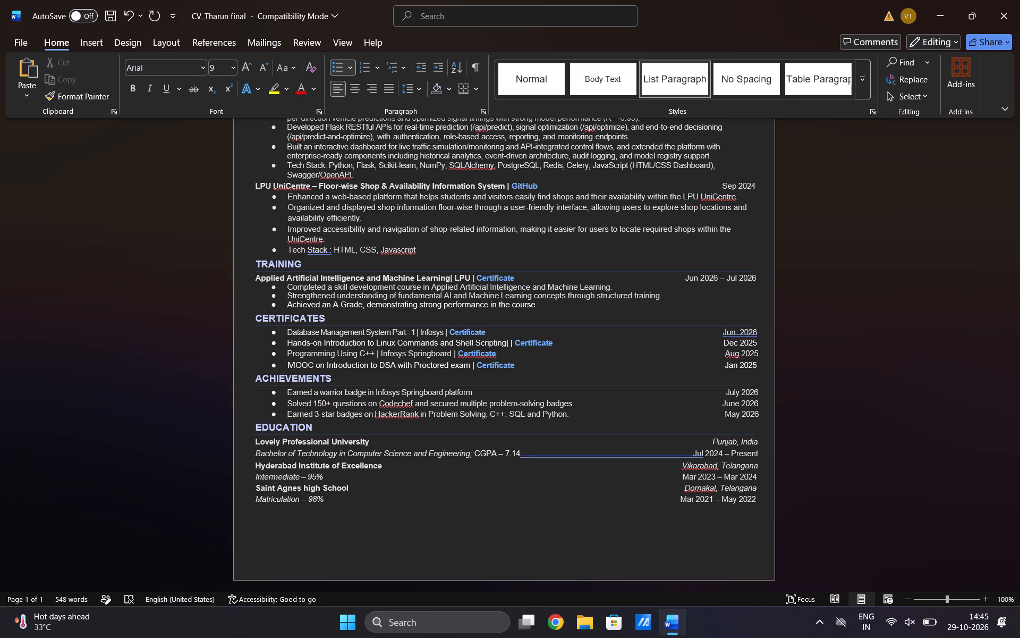
key(Left)
key(space)
key(Right)
text(Co)
text(ur)
text(ser)
key(a)
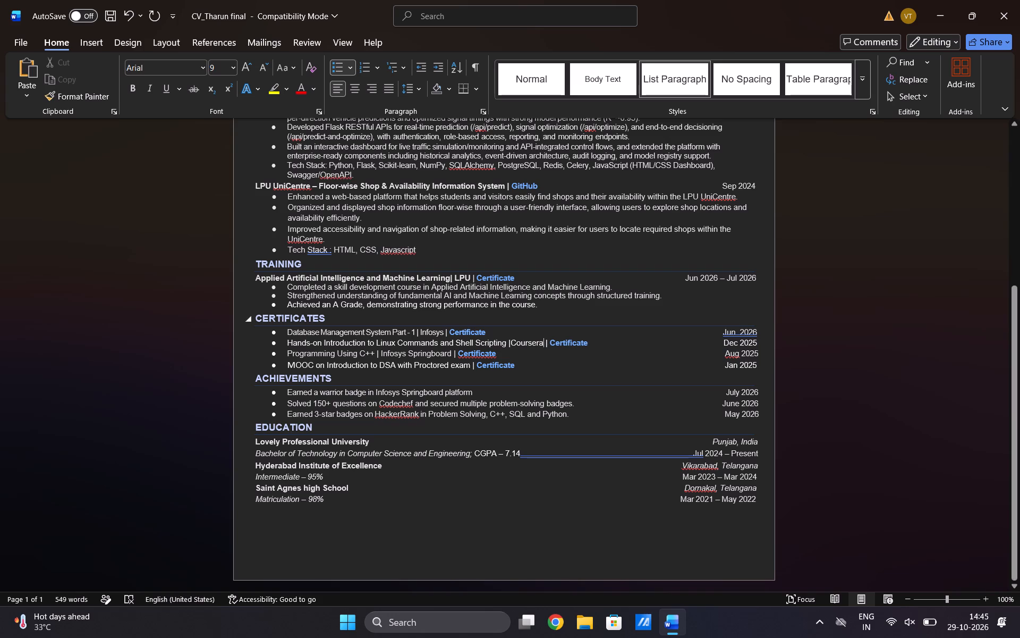
ctrl+click(571, 342)
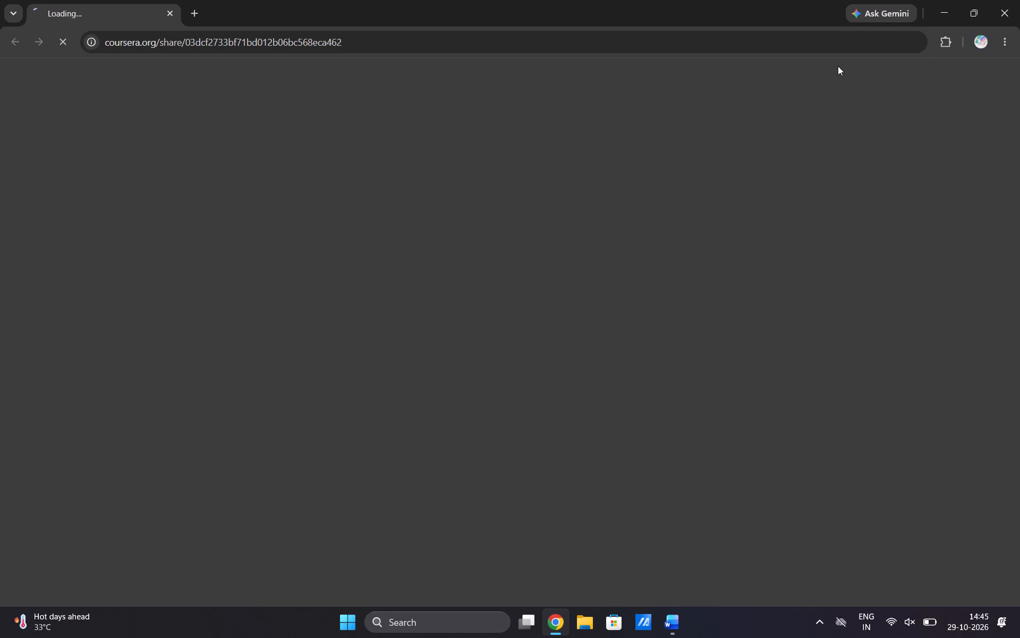
click(1004, 3)
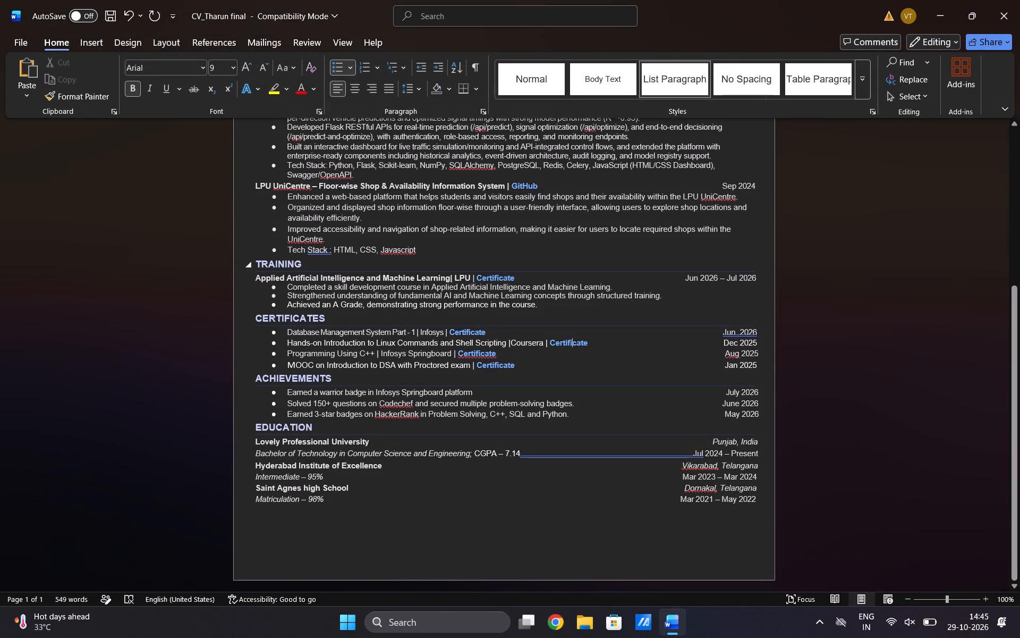
click(510, 343)
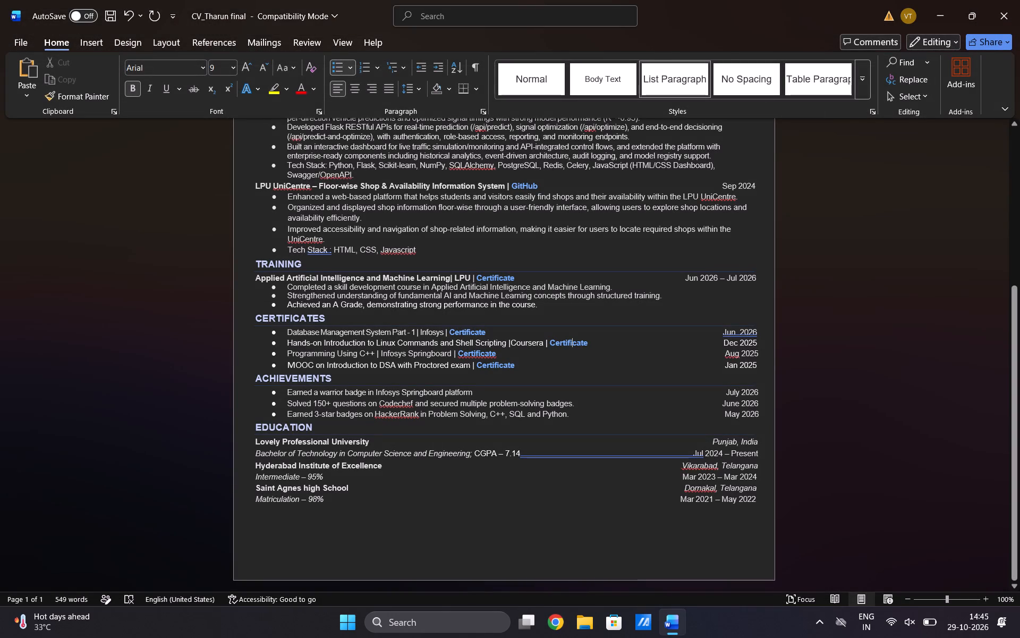
key(space)
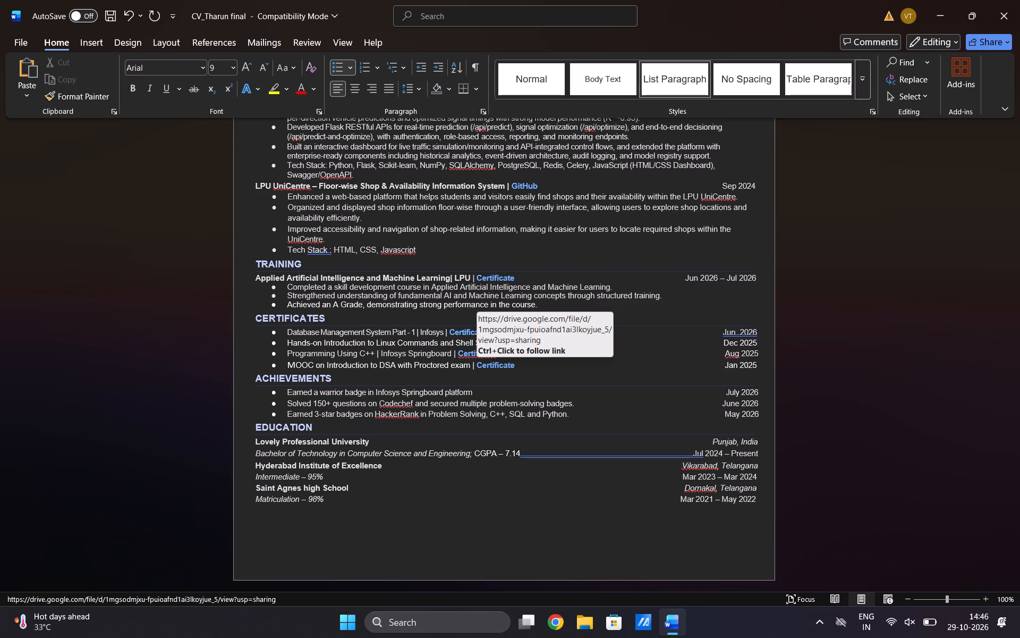
Check the issuer on the linked DSA MOOC certificate and insert "| Coding Tantra" before the Certificate link on that CV line.
ctrl+click(491, 366)
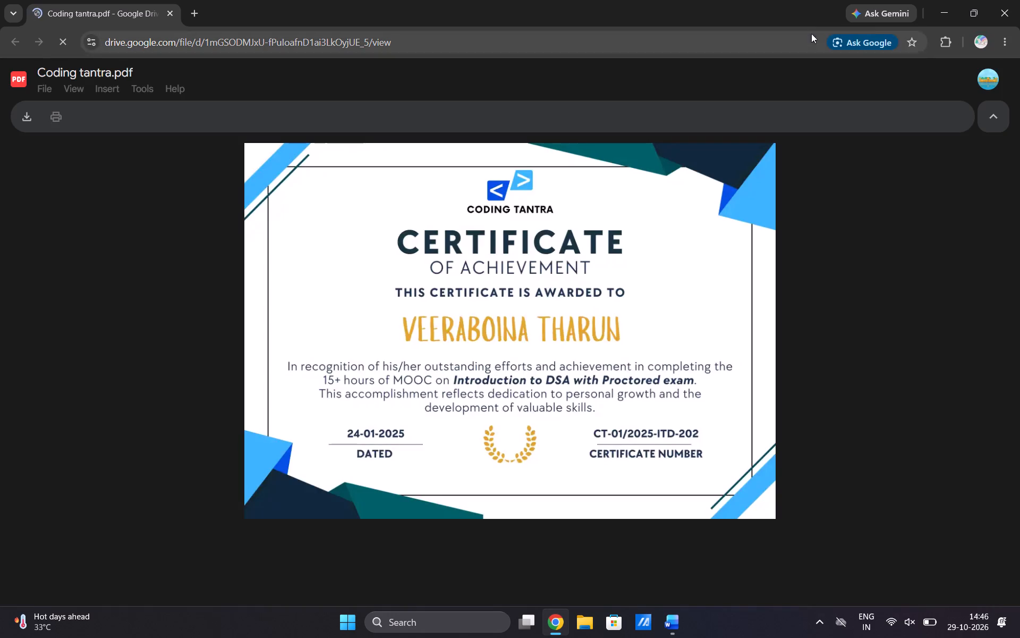
click(993, 15)
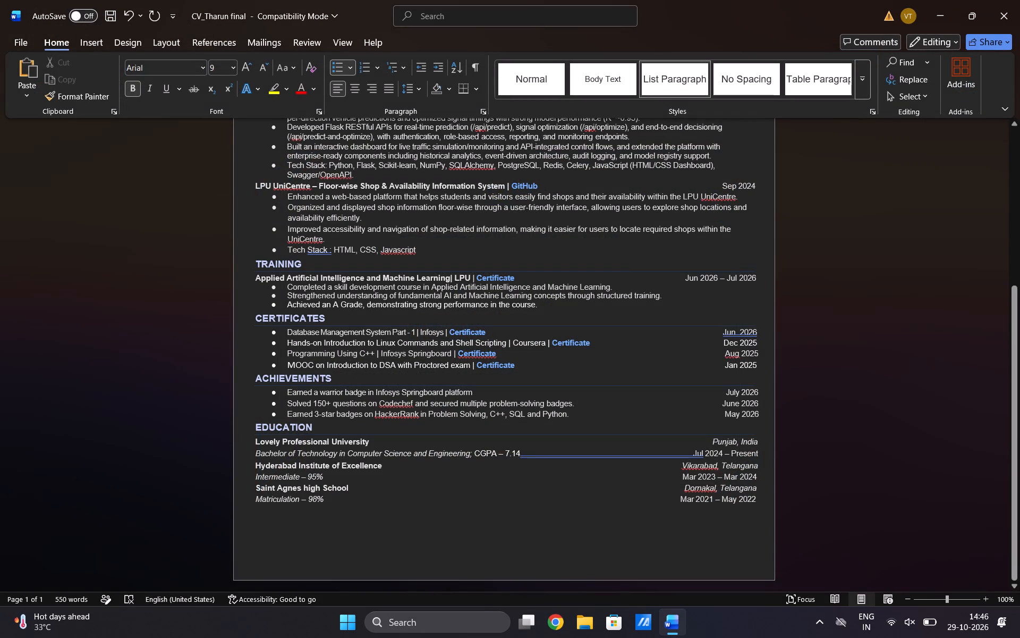
click(471, 364)
key(shift+bar)
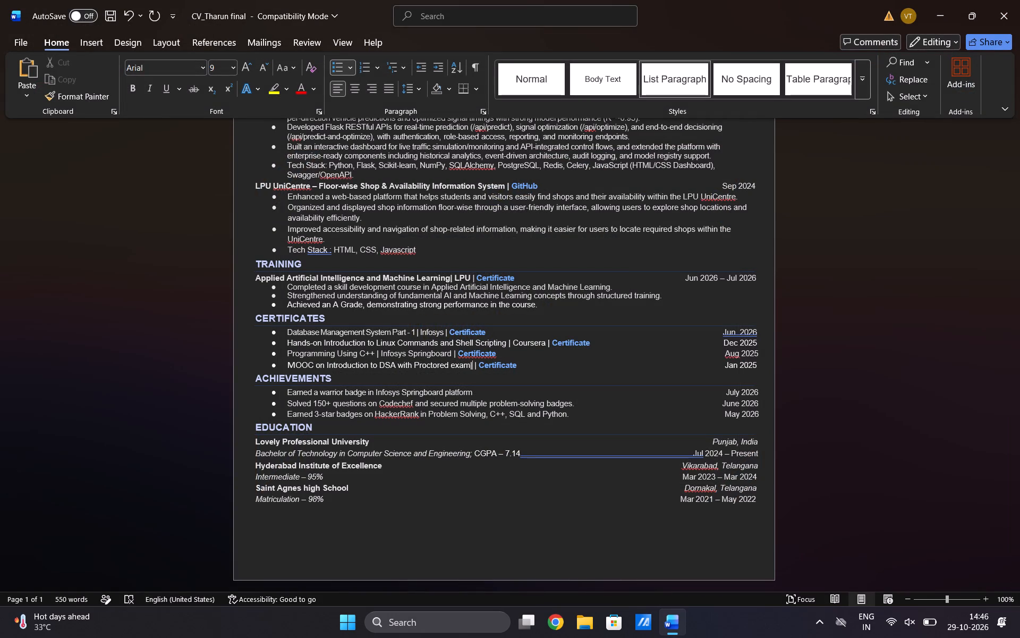
key(Right)
text(Co)
text(di)
text(ng)
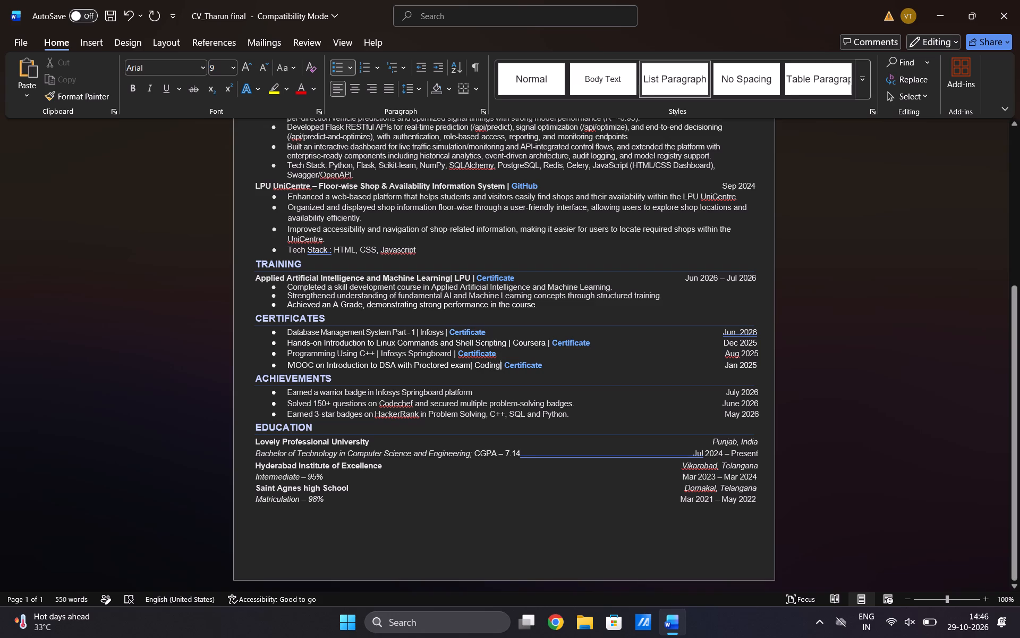
ctrl+click(525, 366)
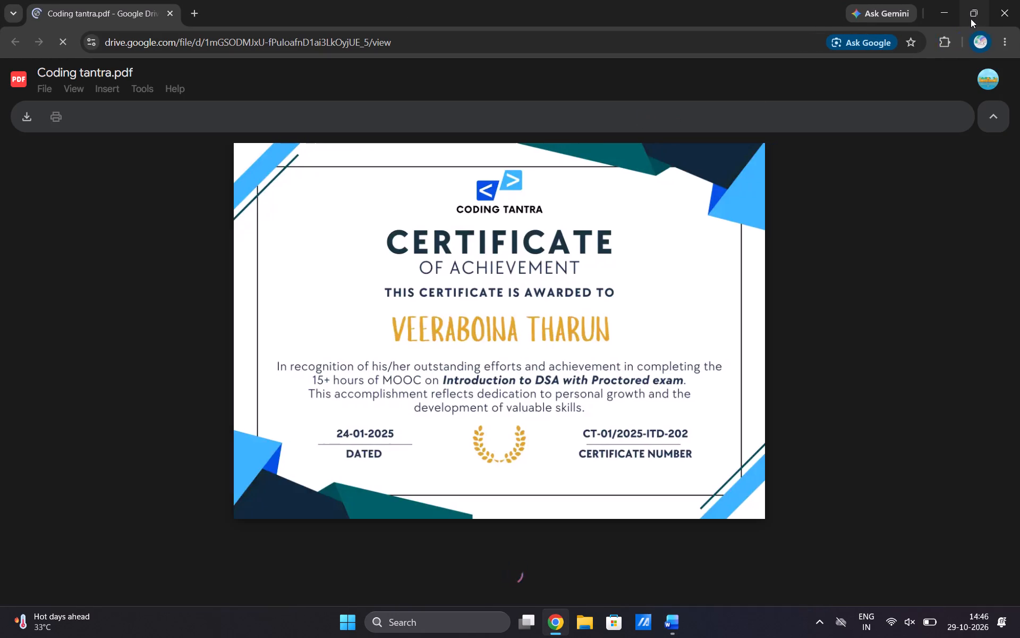
click(1002, 10)
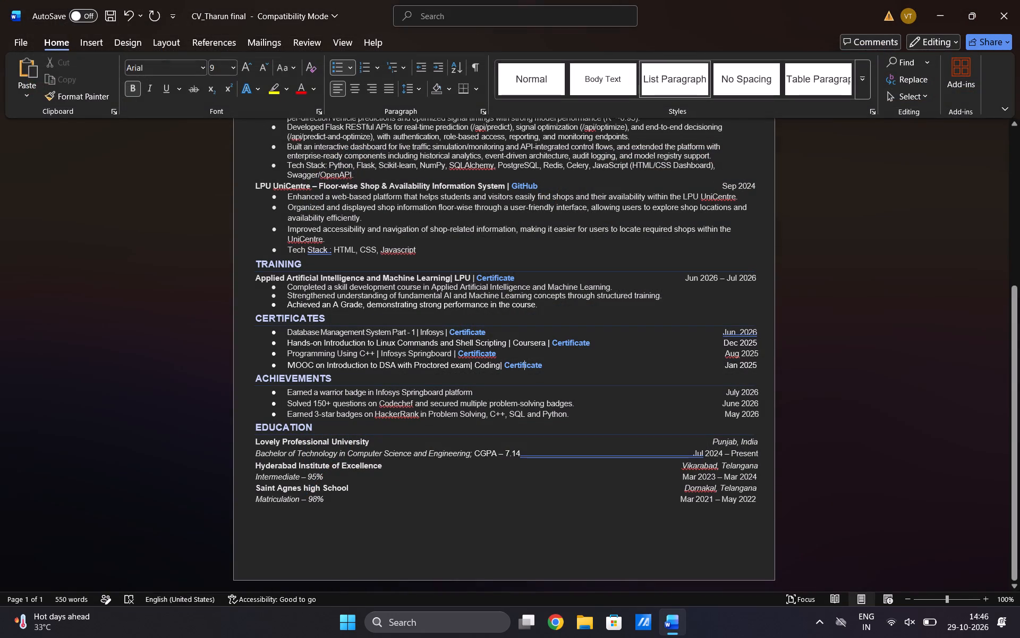
click(499, 366)
key(space)
text(Tantra)
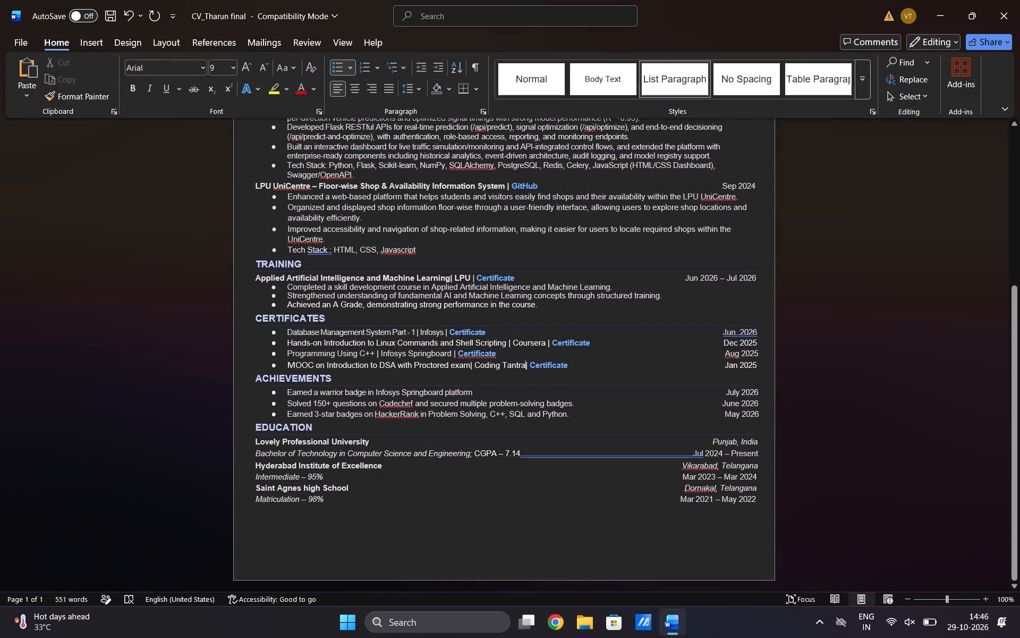
Review the CV, examining the text of the name heading, the LinkedIn link and the Skills heading.
scroll(598, 368, down, 1)
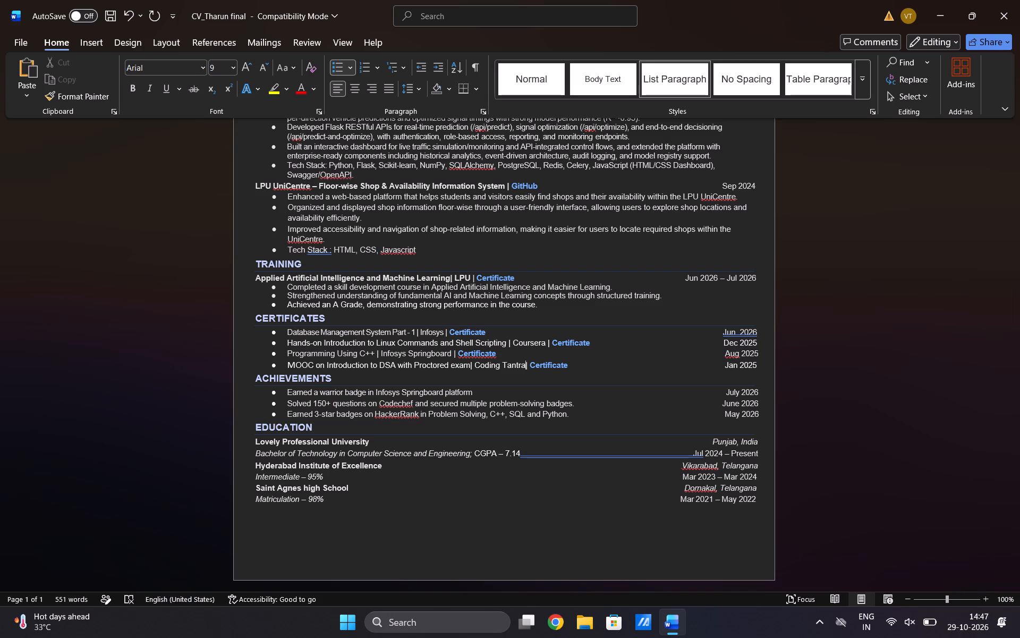
scroll(598, 368, down, 2)
scroll(598, 368, up, 1)
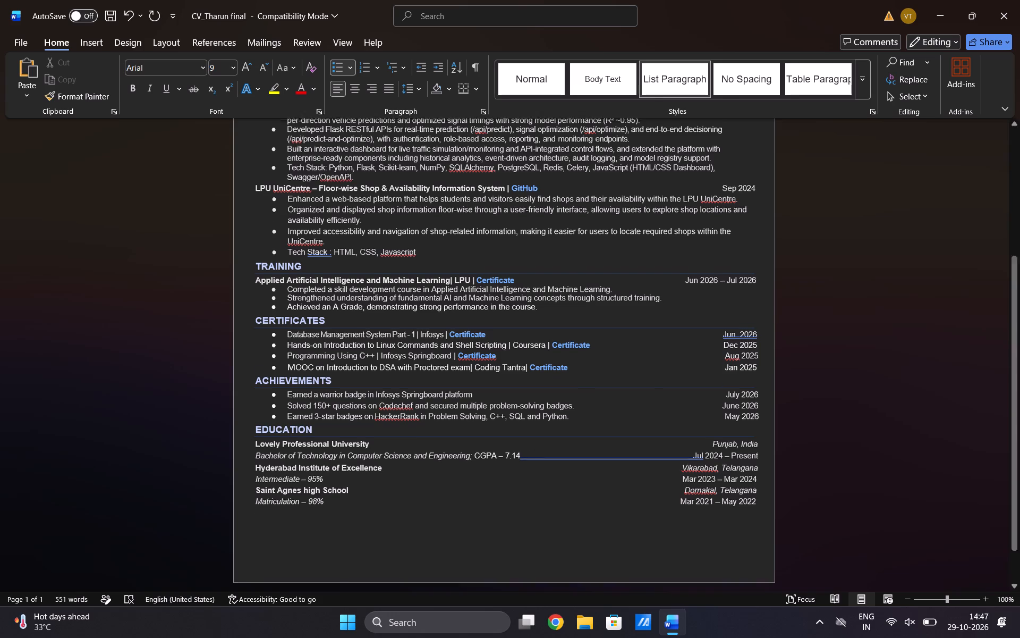
scroll(598, 368, up, 2)
drag(427, 150, 344, 149)
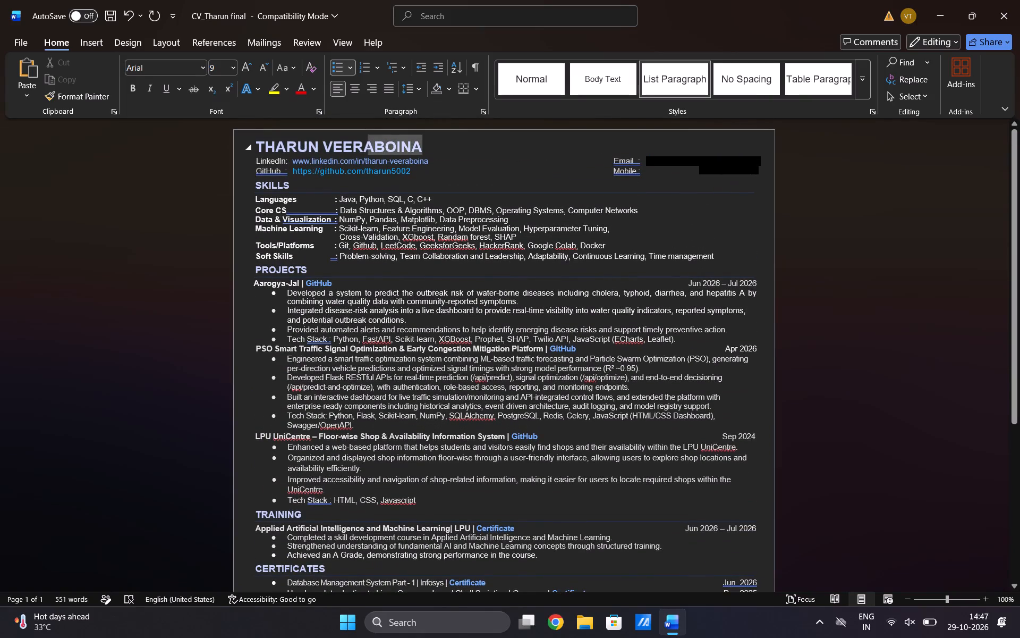
drag(344, 149, 294, 144)
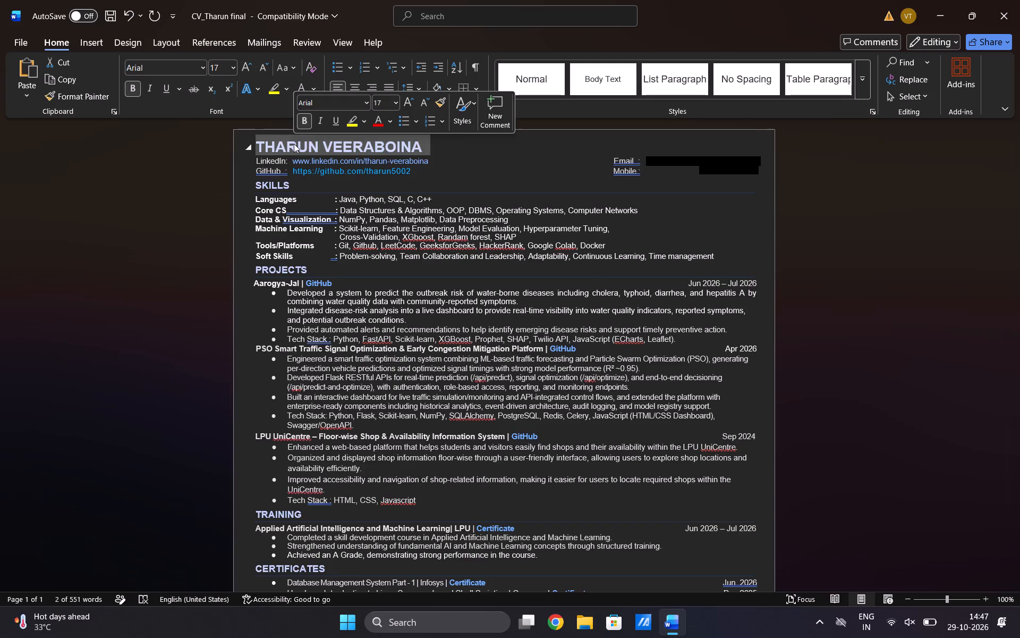
drag(413, 176, 375, 162)
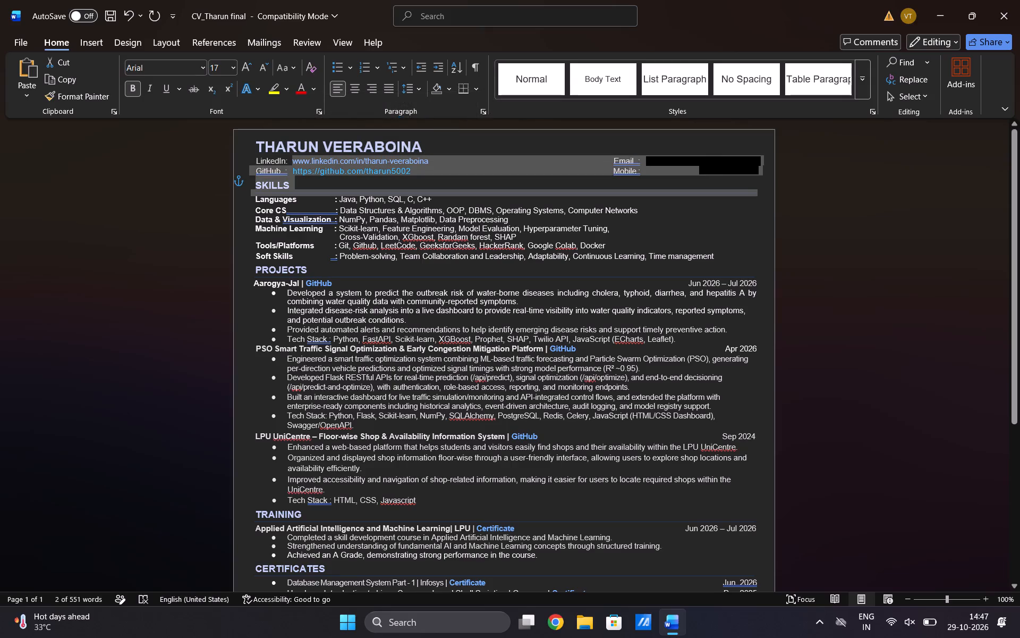
drag(375, 162, 374, 162)
click(374, 162)
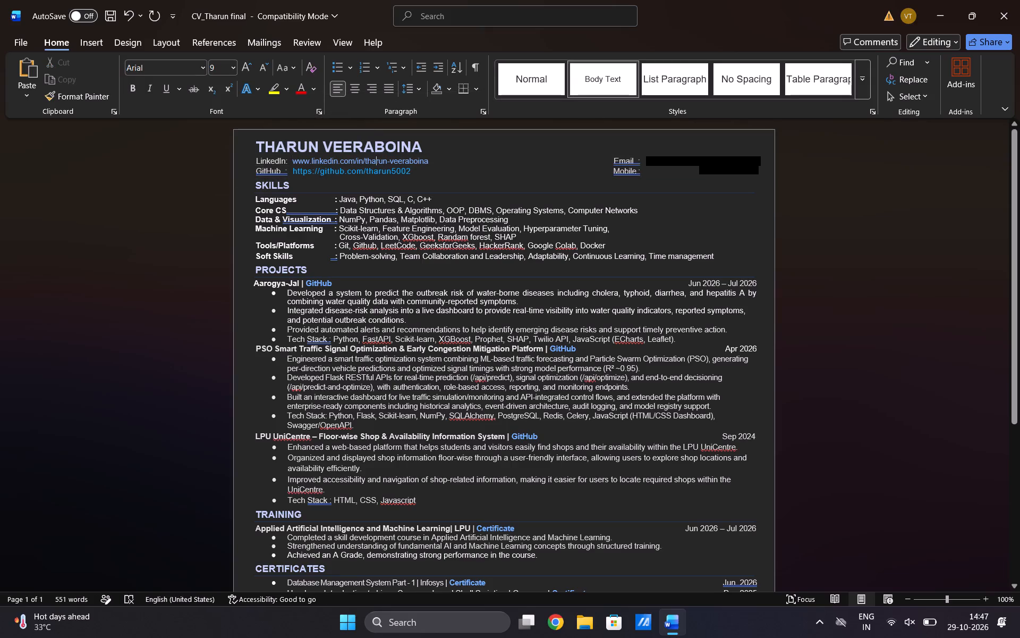
drag(428, 163, 347, 163)
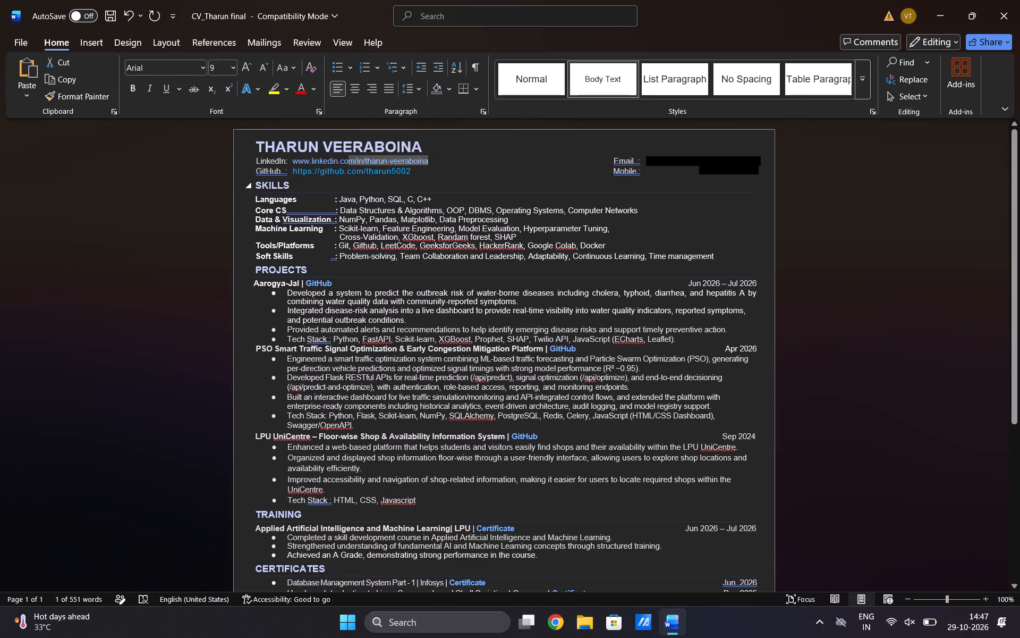
drag(288, 185, 273, 183)
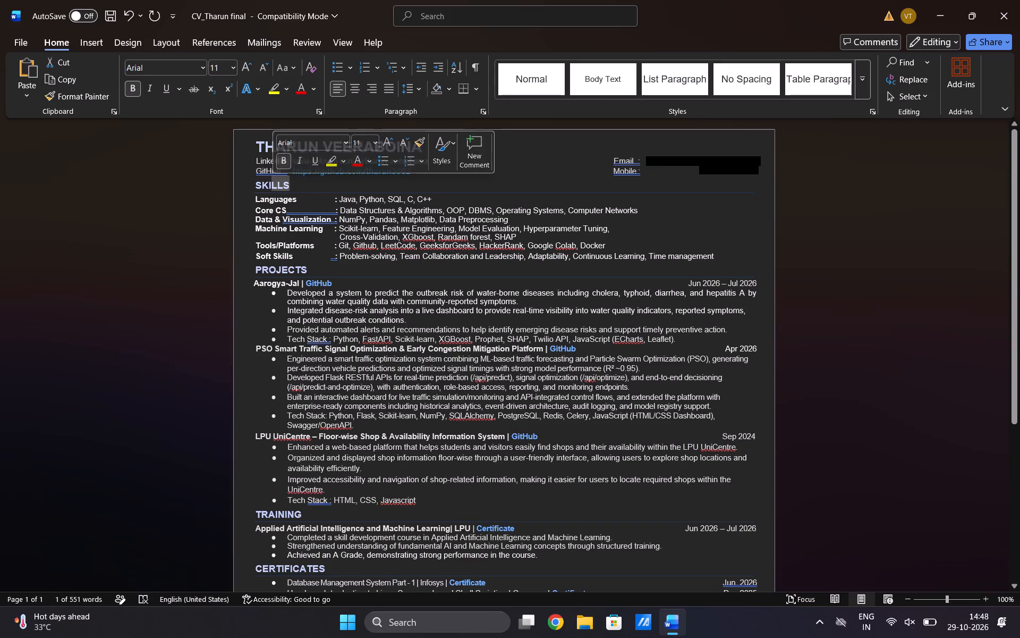
scroll(545, 307, down, 1)
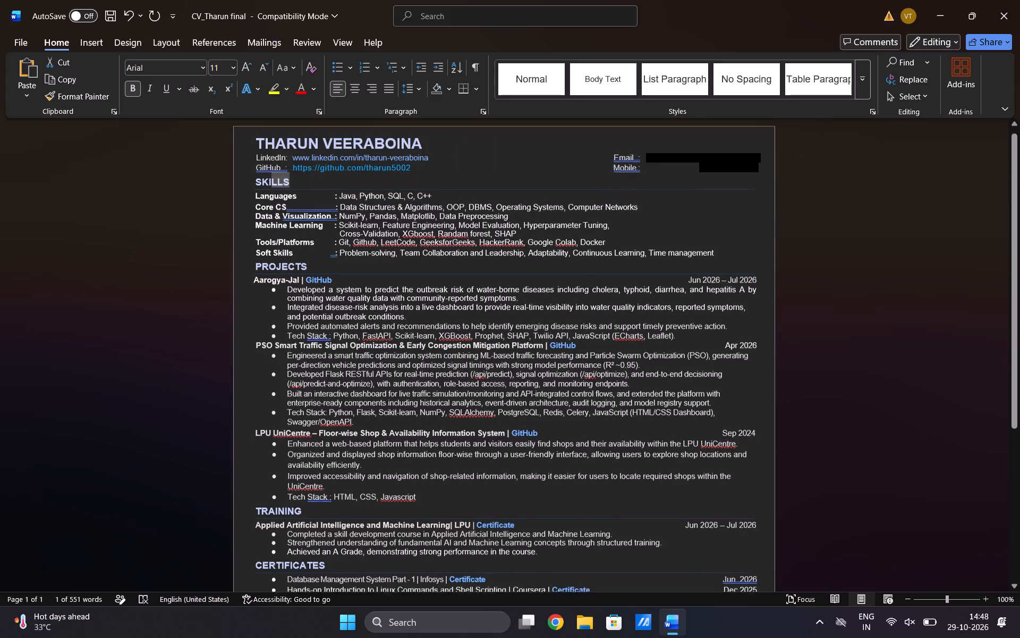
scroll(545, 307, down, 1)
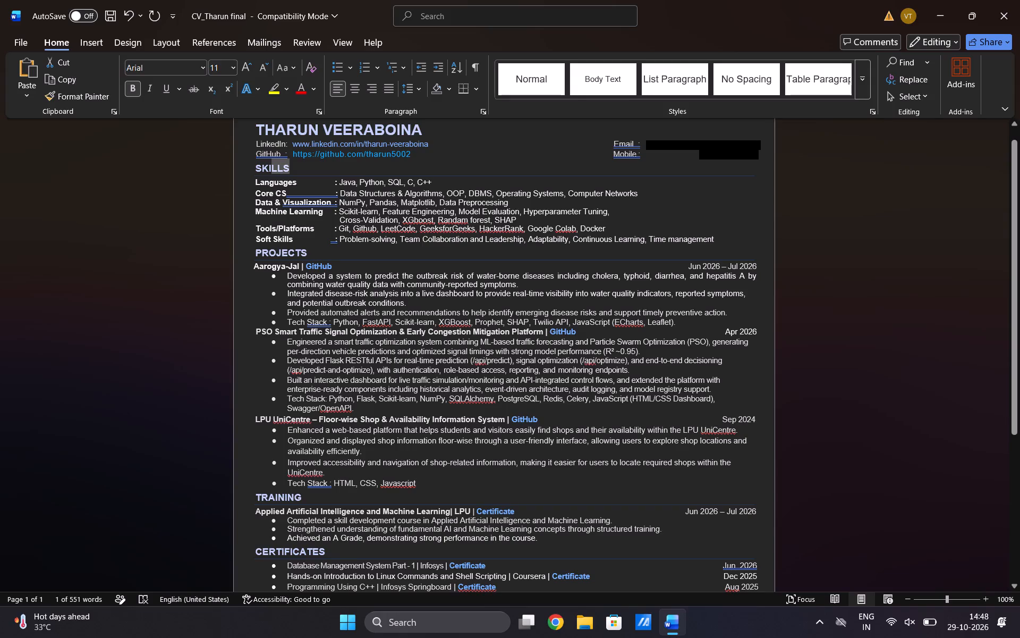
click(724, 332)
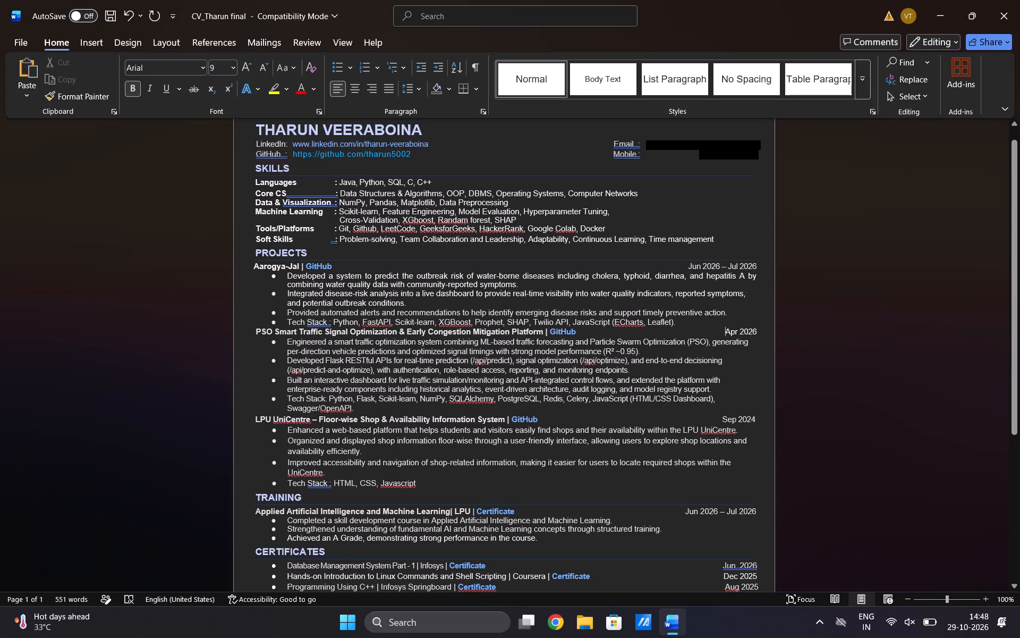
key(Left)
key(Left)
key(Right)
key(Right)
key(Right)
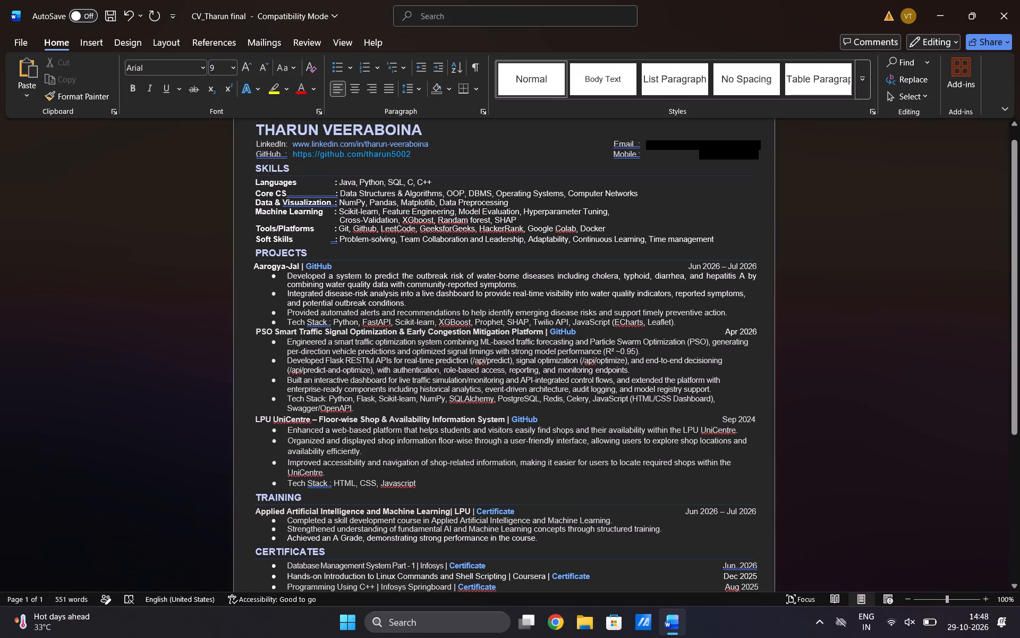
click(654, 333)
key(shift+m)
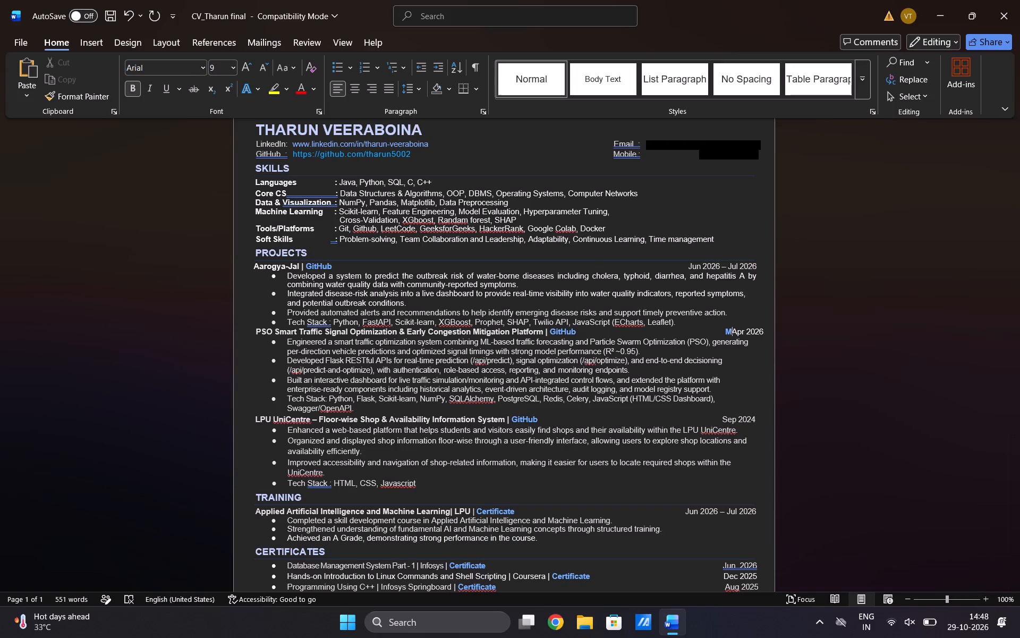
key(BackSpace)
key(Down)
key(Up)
Insert the start month "Mar" before "Apr 2026" on the PSO Smart Traffic Signal Optimization project line, with spacing ahead of it.
click(611, 331)
key(space)
key(space)
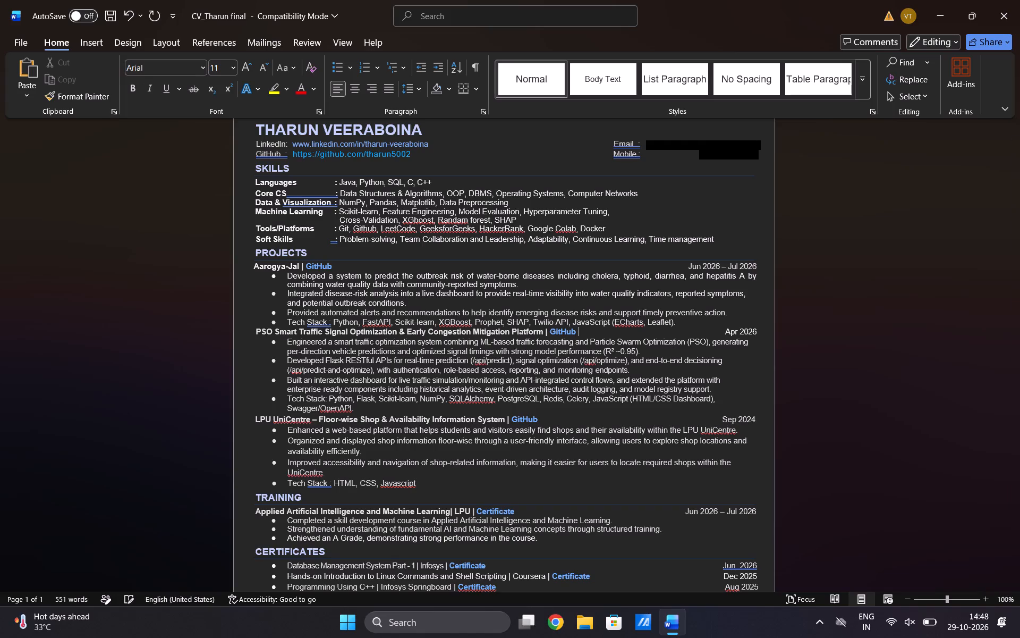
key(space)
key(space)
key(space)
key(shift+m)
text(ae)
key(BackSpace)
key(BackSpace)
key(BackSpace)
text(Ma)
key(r)
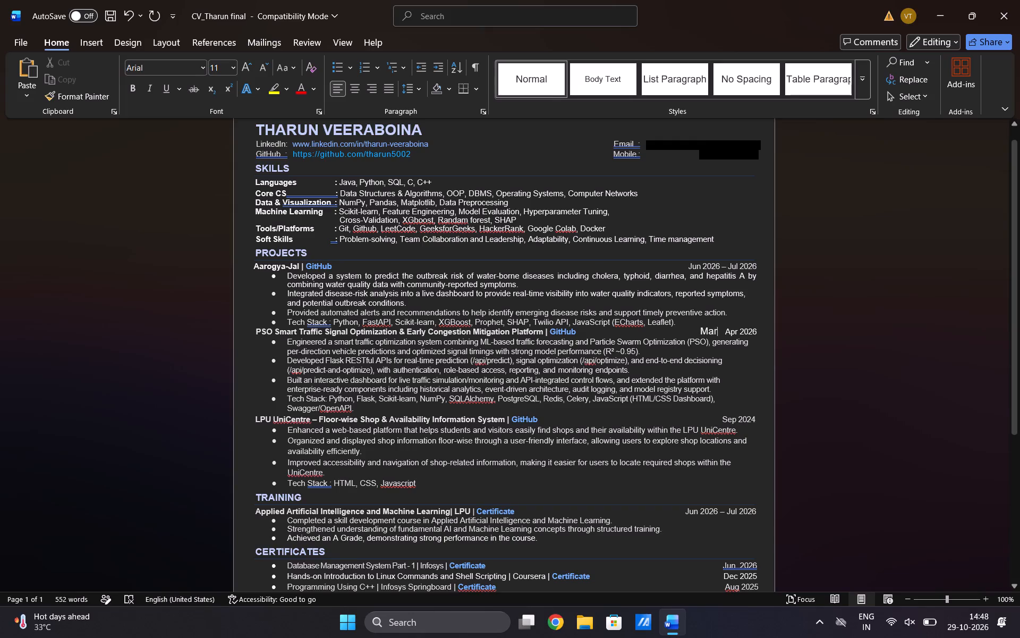
Remove spaces before "Mar" on the PSO project line to make room for a year ahead of "Apr 2026".
click(701, 331)
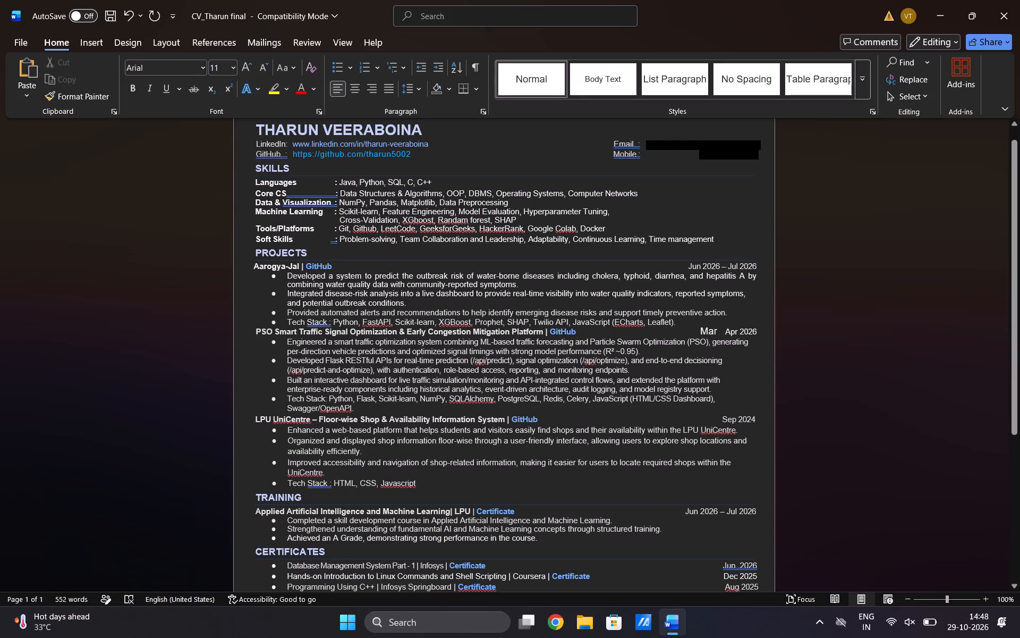
key(BackSpace)
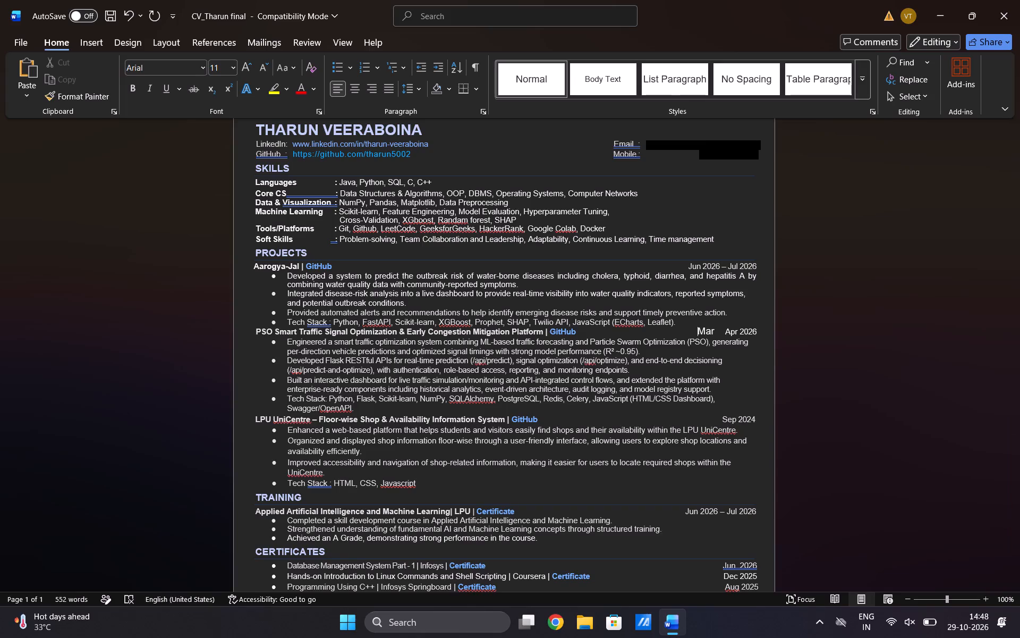
key(Right)
key(Right)
key(Right)
key(Left)
key(Left)
key(Left)
key(BackSpace)
key(BackSpace)
key(BackSpace)
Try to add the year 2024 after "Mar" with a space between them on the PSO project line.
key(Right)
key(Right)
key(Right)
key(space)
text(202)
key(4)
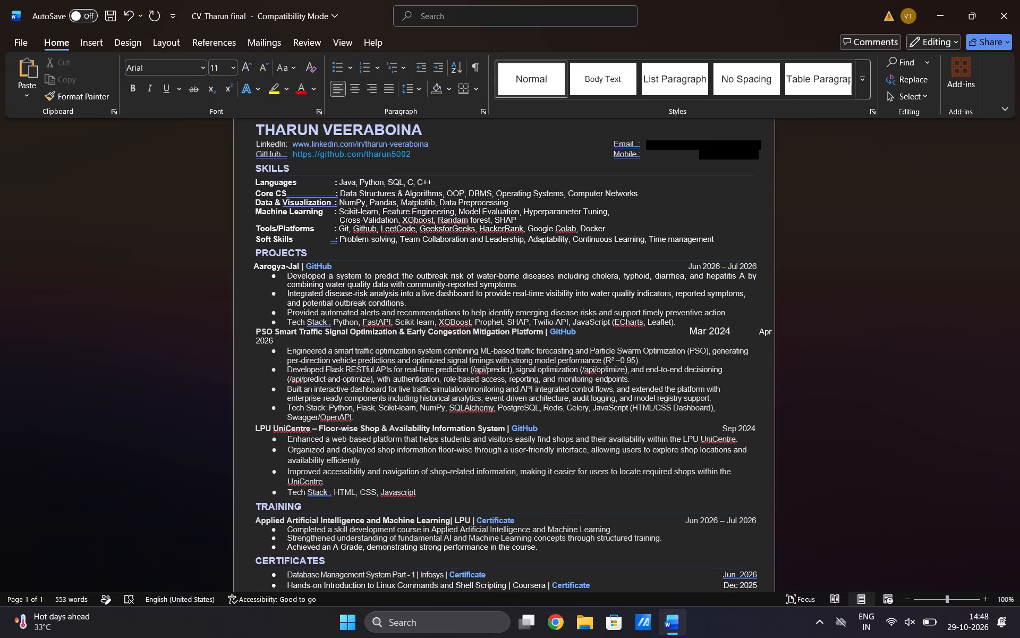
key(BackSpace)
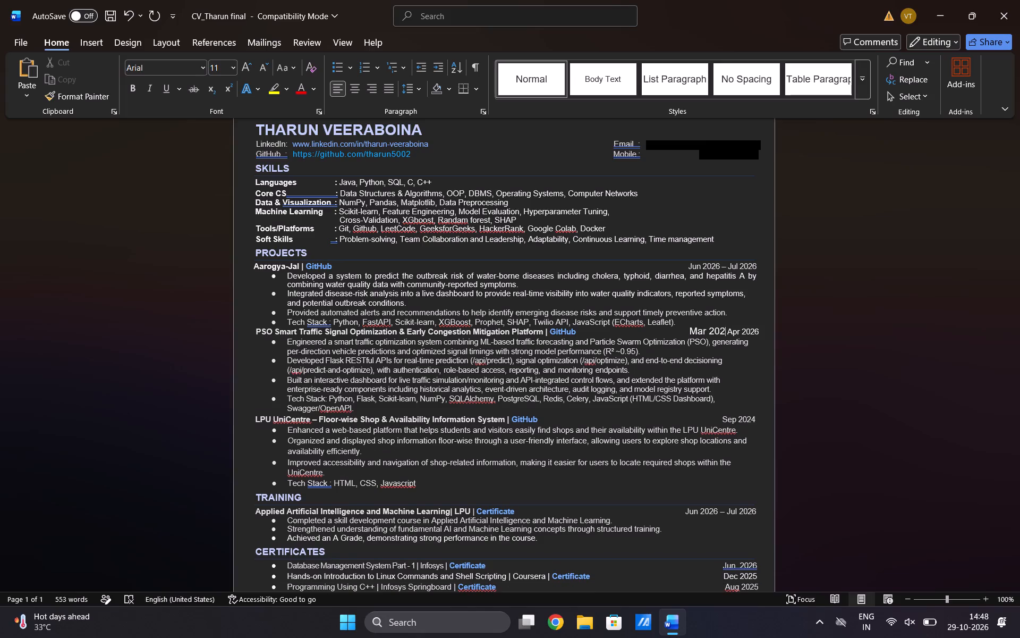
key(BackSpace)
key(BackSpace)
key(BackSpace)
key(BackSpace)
Remove three more spaces before "Mar" on the PSO project line and append "2024-" directly after it.
key(Left)
key(Left)
key(Left)
key(BackSpace)
key(BackSpace)
key(BackSpace)
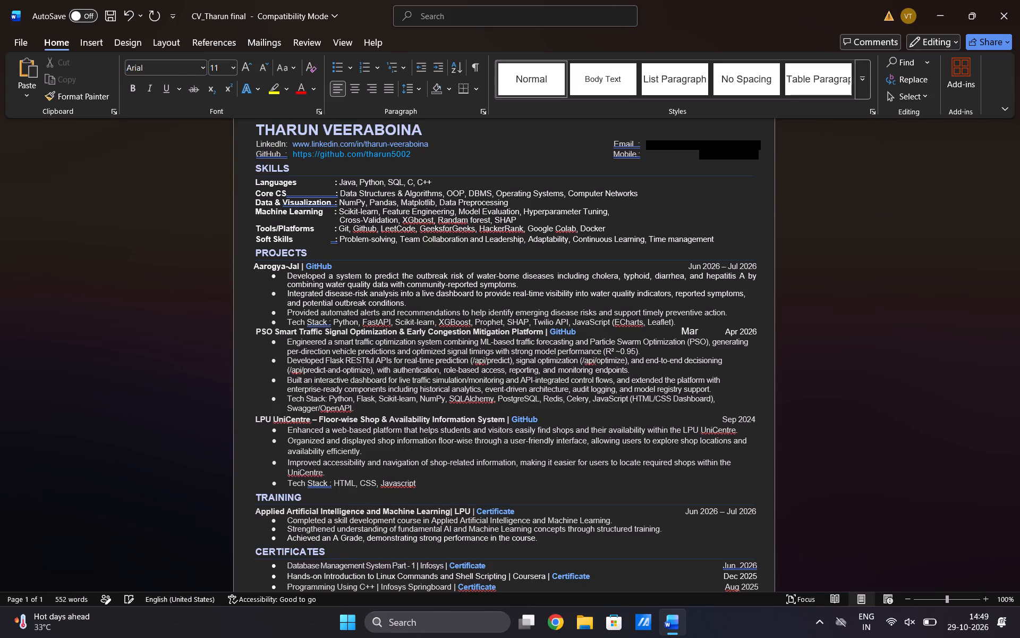
key(Right)
key(Right)
key(Right)
text(2024)
key(minus)
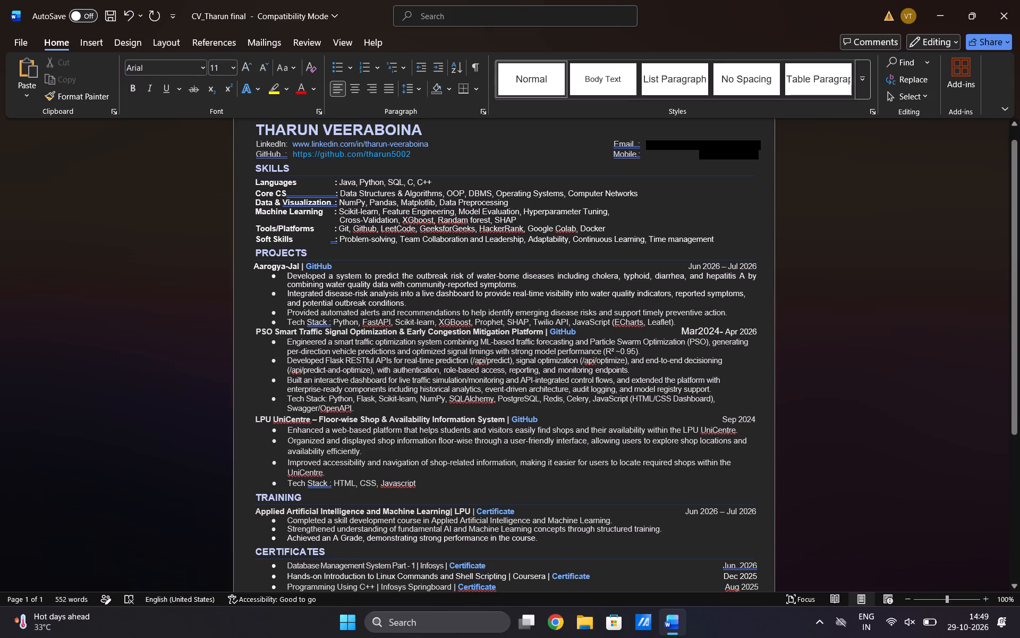
Delete one space before "Mar2024" and insert a space between the year and the hyphen on the PSO project line.
click(682, 328)
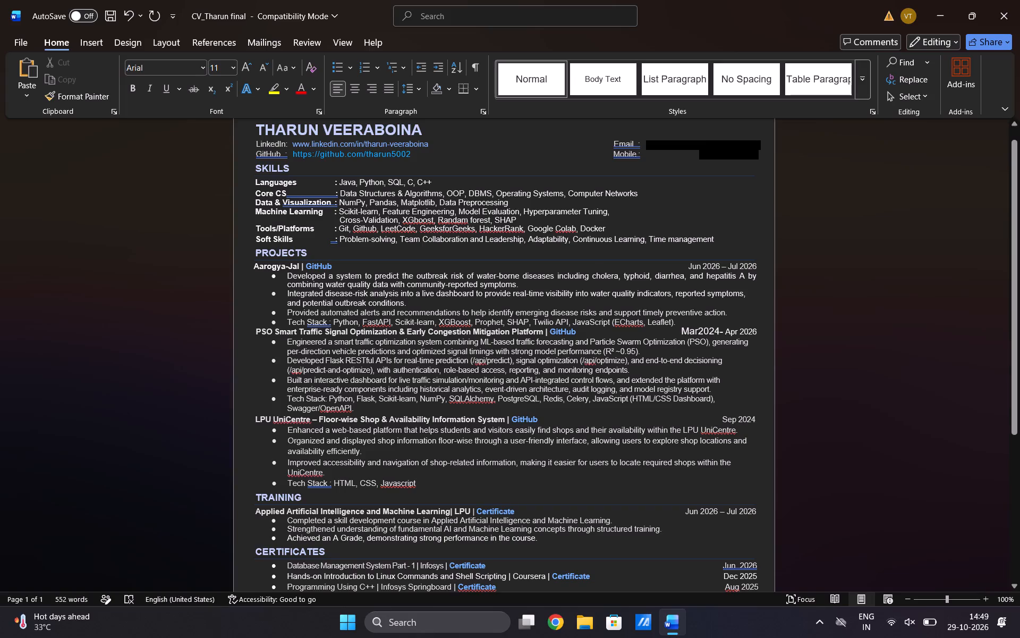
key(BackSpace)
click(717, 332)
key(space)
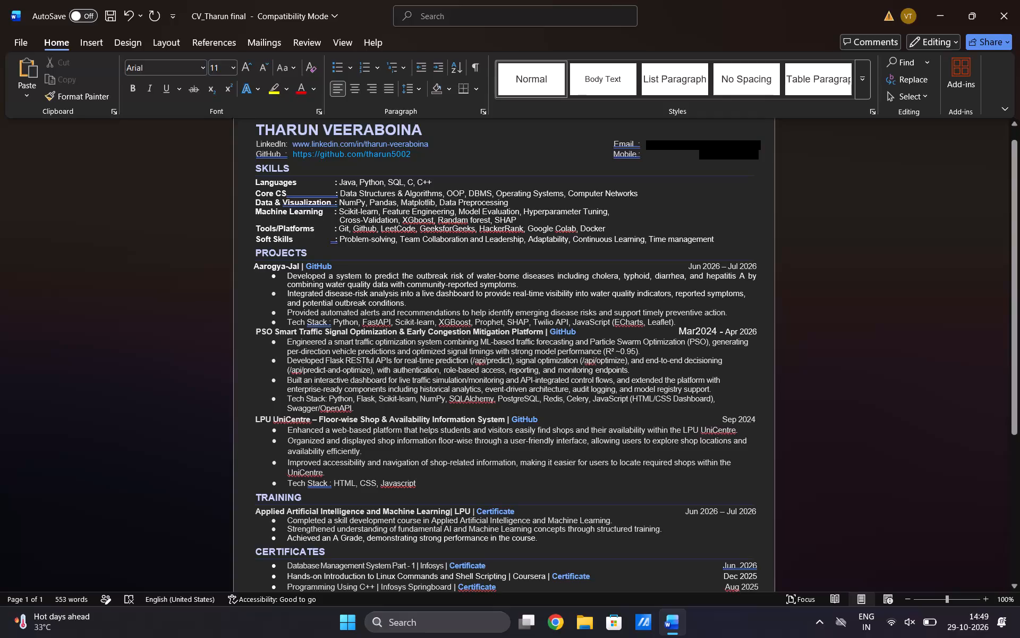
Set the font size of all of "Mar2024" on the PSO project line to 9.
drag(712, 330, 682, 330)
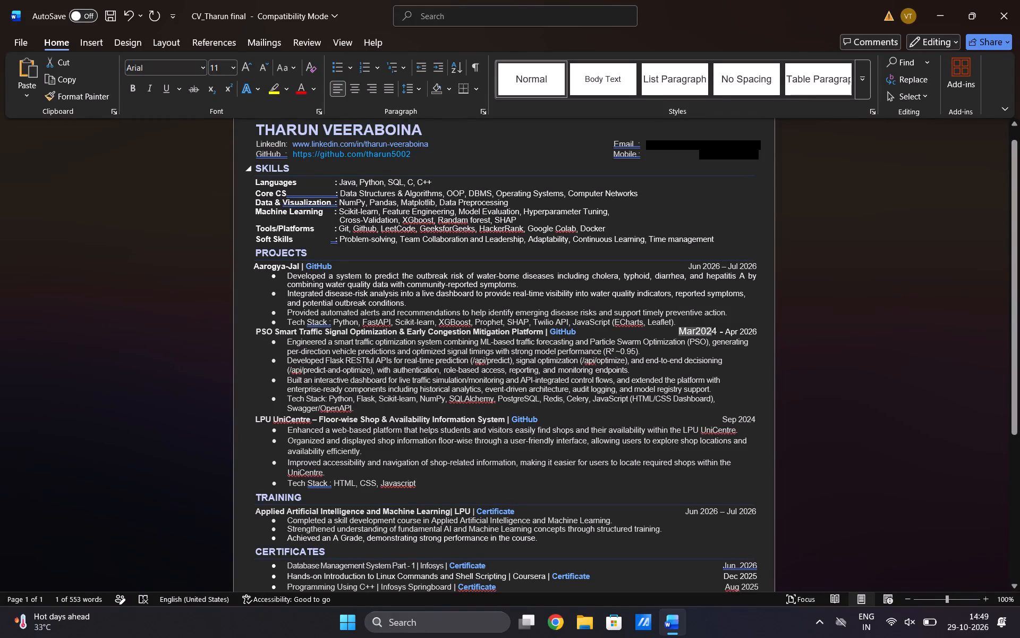
click(230, 68)
click(227, 100)
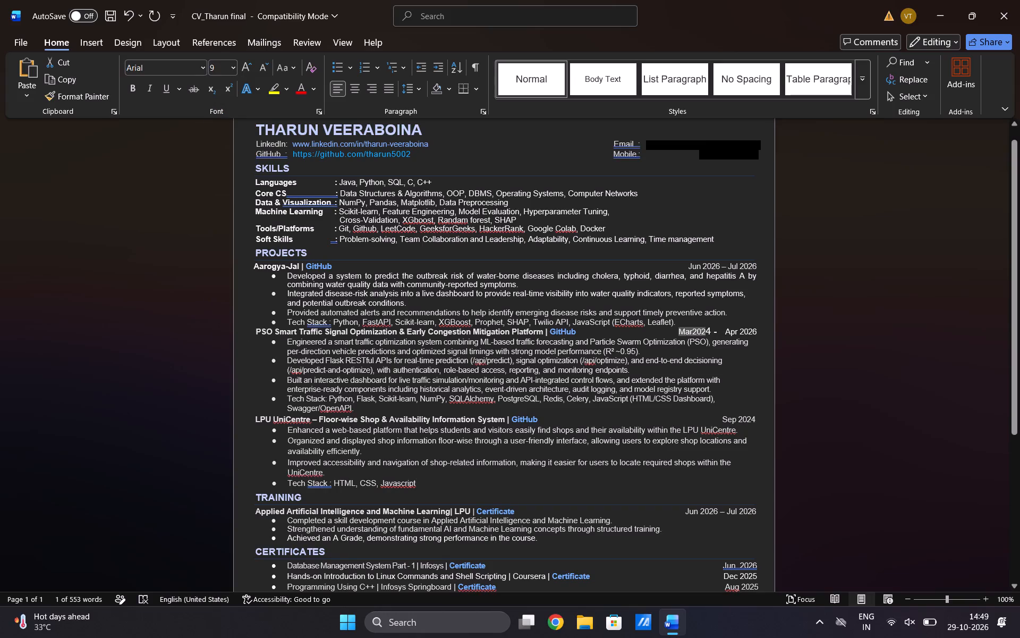
click(710, 330)
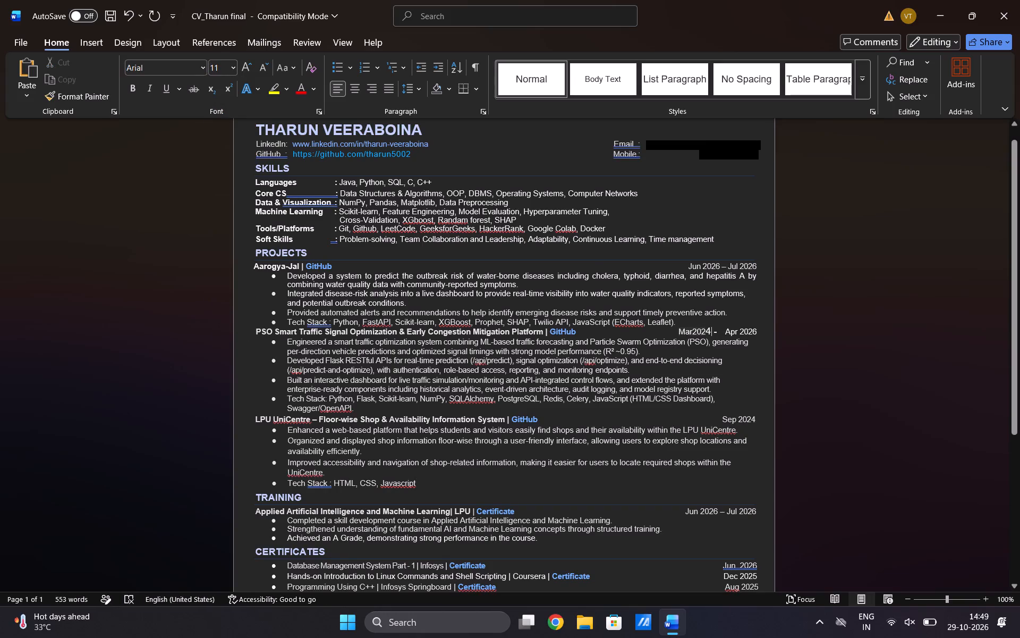
click(710, 330)
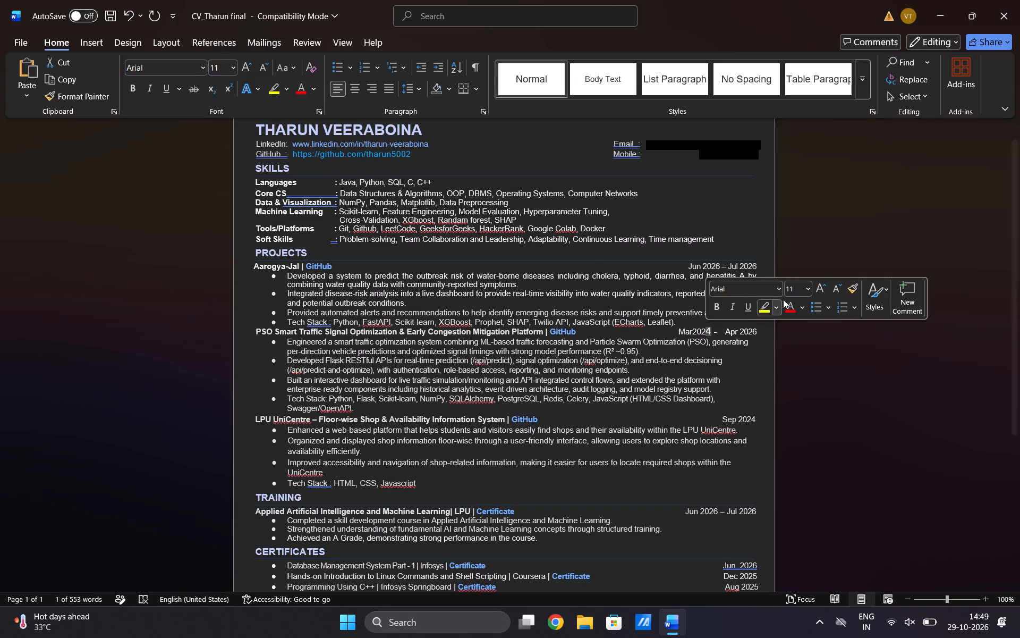
click(804, 290)
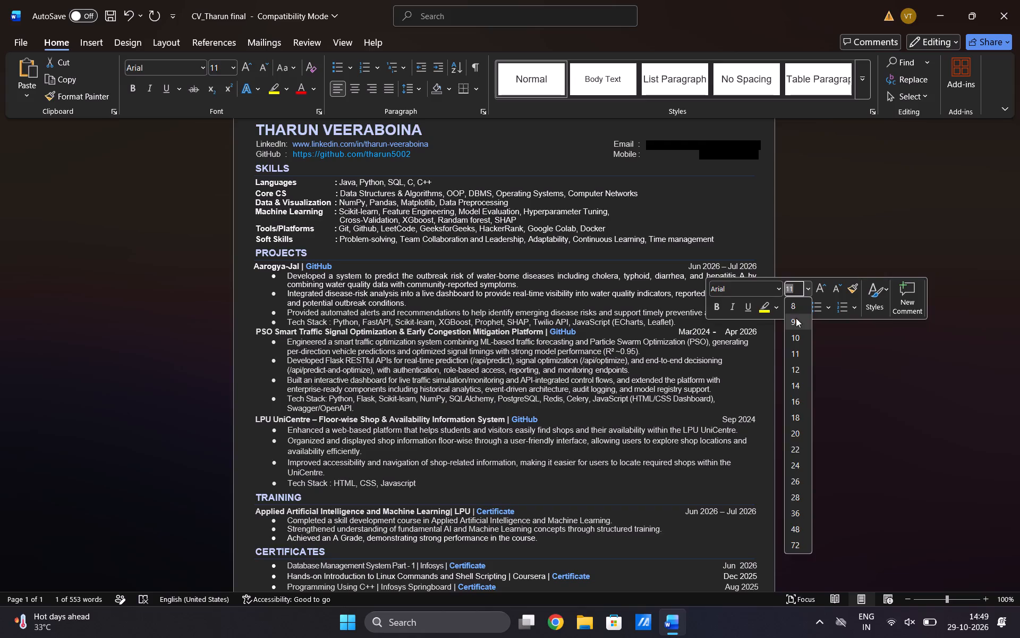
click(796, 318)
click(844, 370)
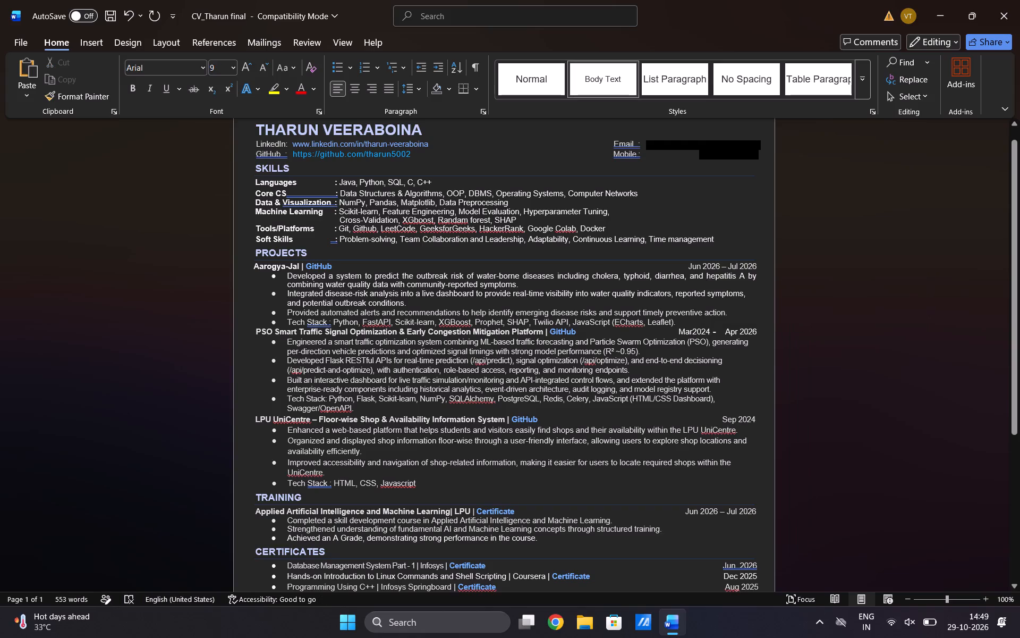
Close the gap between the hyphen and "Apr 2026" in the PSO project's date range.
click(727, 332)
key(BackSpace)
Insert a space between the hyphen and "Apr 2026" and add two spaces before "Mar2024" on the PSO project line.
key(space)
click(677, 329)
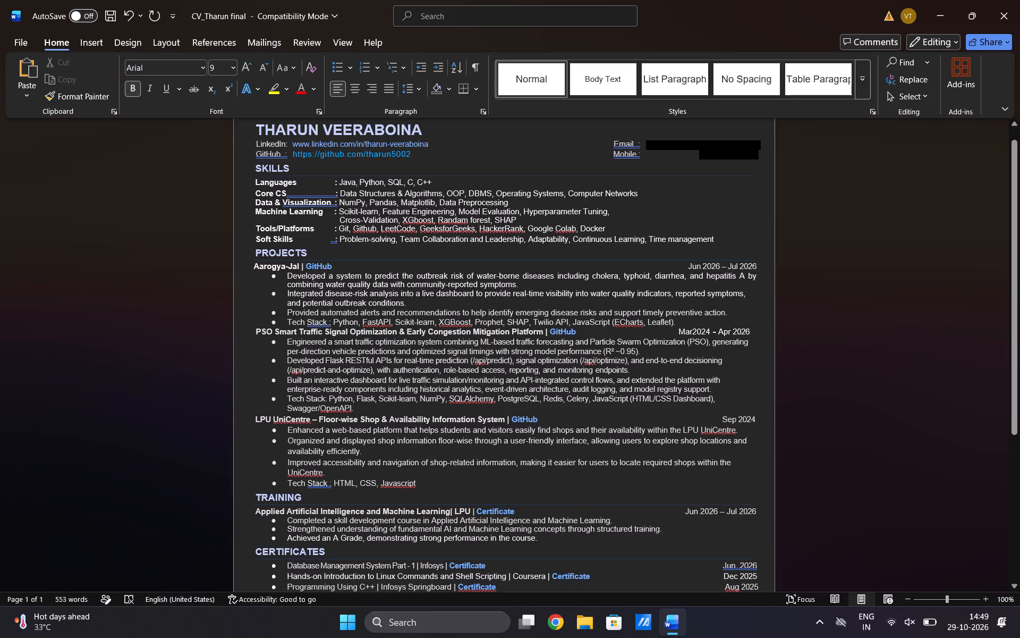
key(space)
key(space)
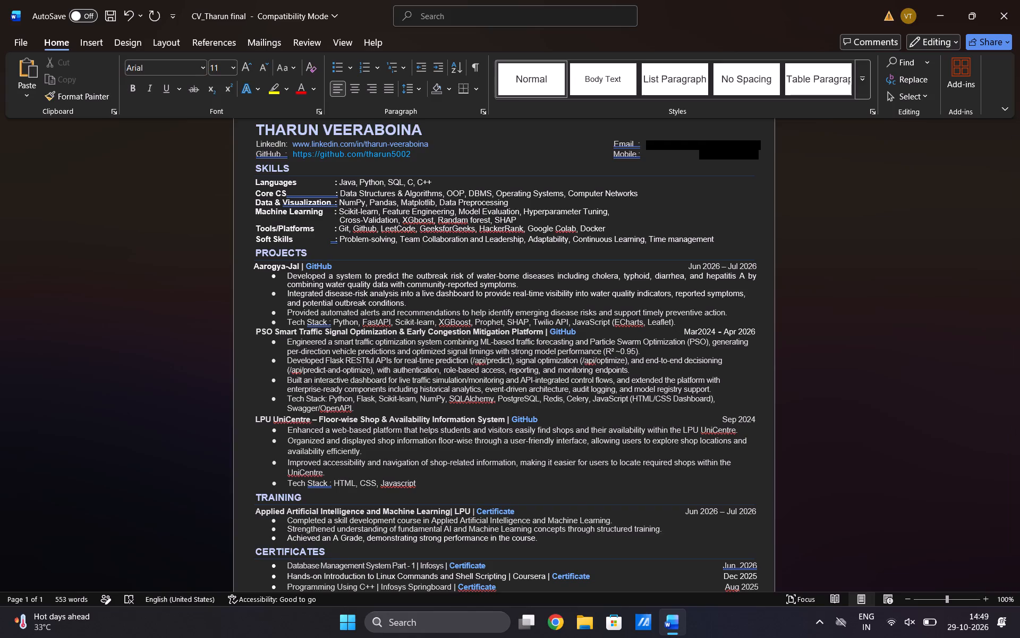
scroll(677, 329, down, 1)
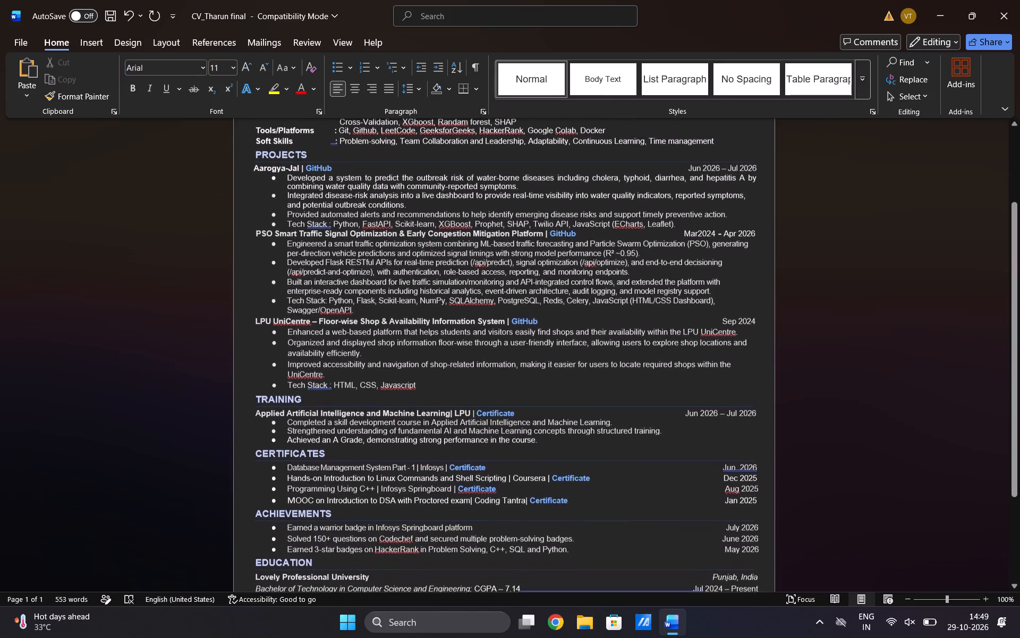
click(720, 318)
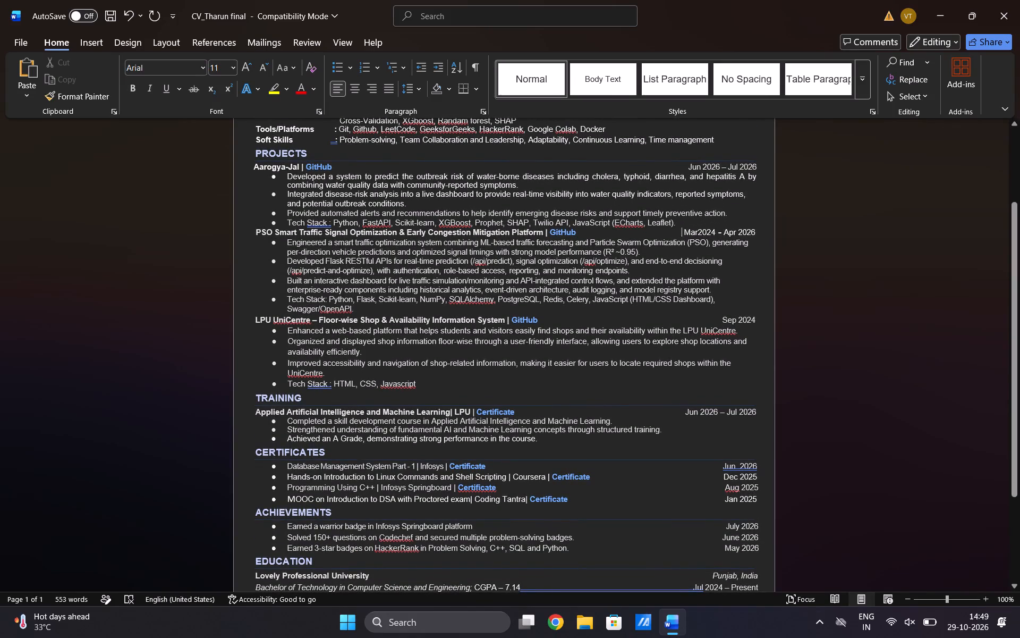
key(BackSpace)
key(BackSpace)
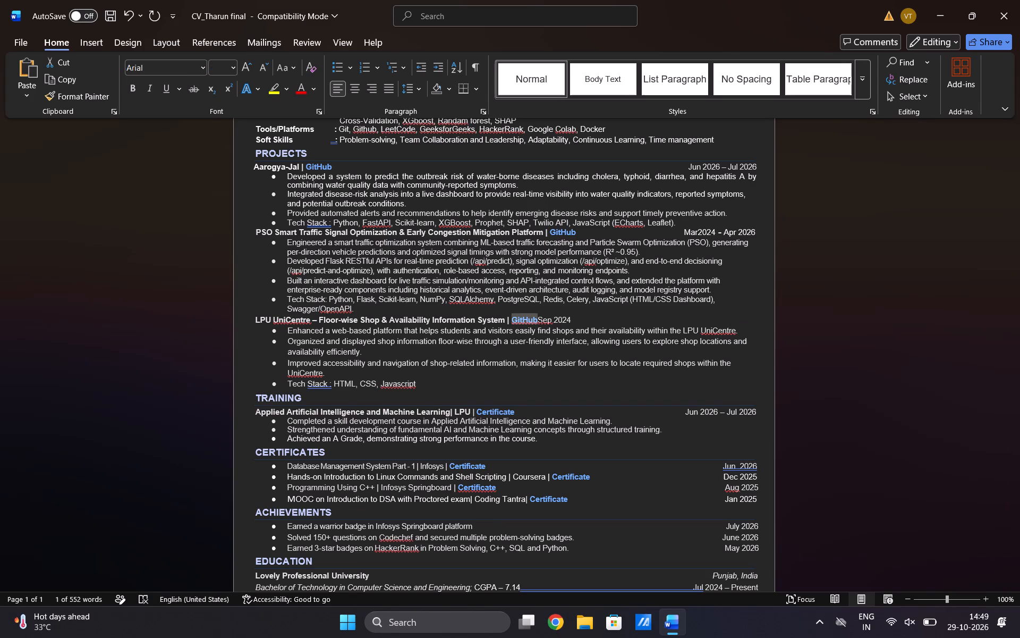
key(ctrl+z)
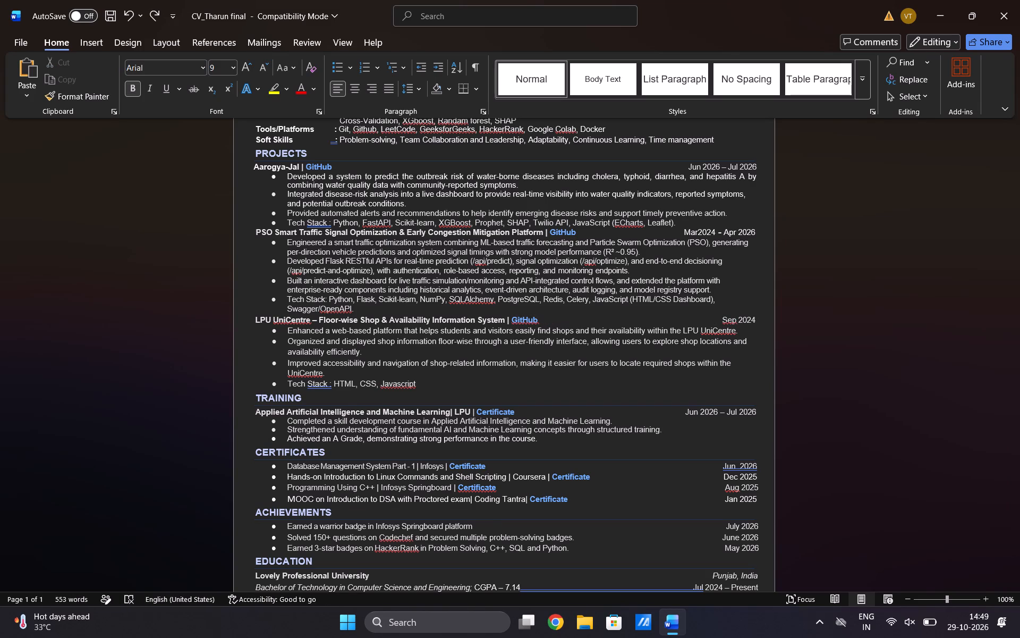
Insert 18 spaces after the GitHub link on the LPU UniCentre project line, ahead of its date.
click(552, 320)
key(space)
key(space)
key(space)
key(space)
key(space)
key(space)
key(space)
key(space)
key(space)
key(space)
key(space)
key(space)
key(space)
key(space)
key(space)
key(space)
key(space)
key(space)
key(space)
key(space)
key(BackSpace)
key(BackSpace)
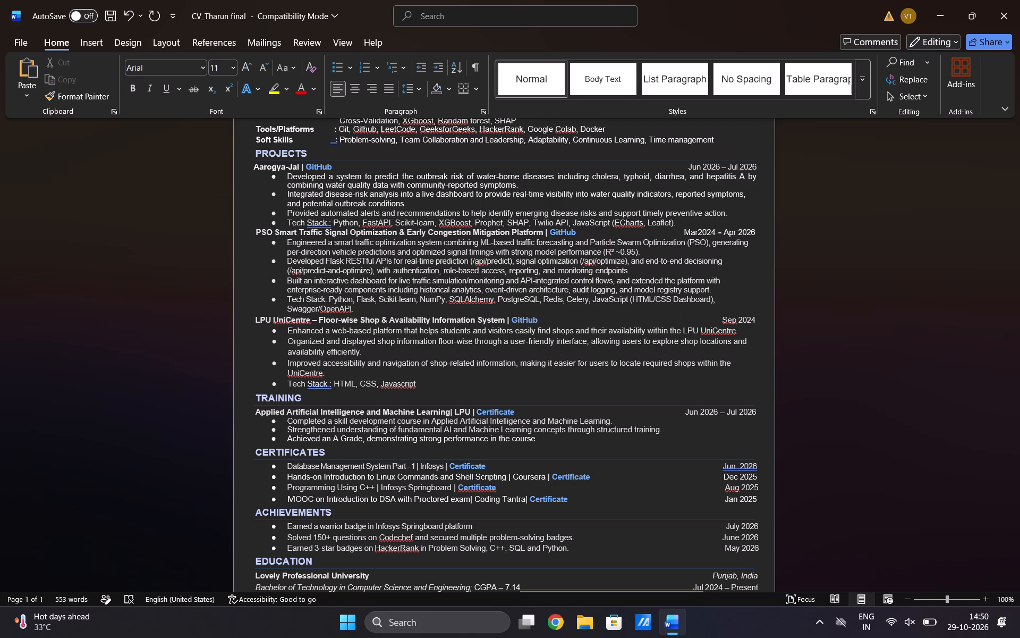
Set the font size of the hyphen in the PSO project's date range to 9.
click(720, 233)
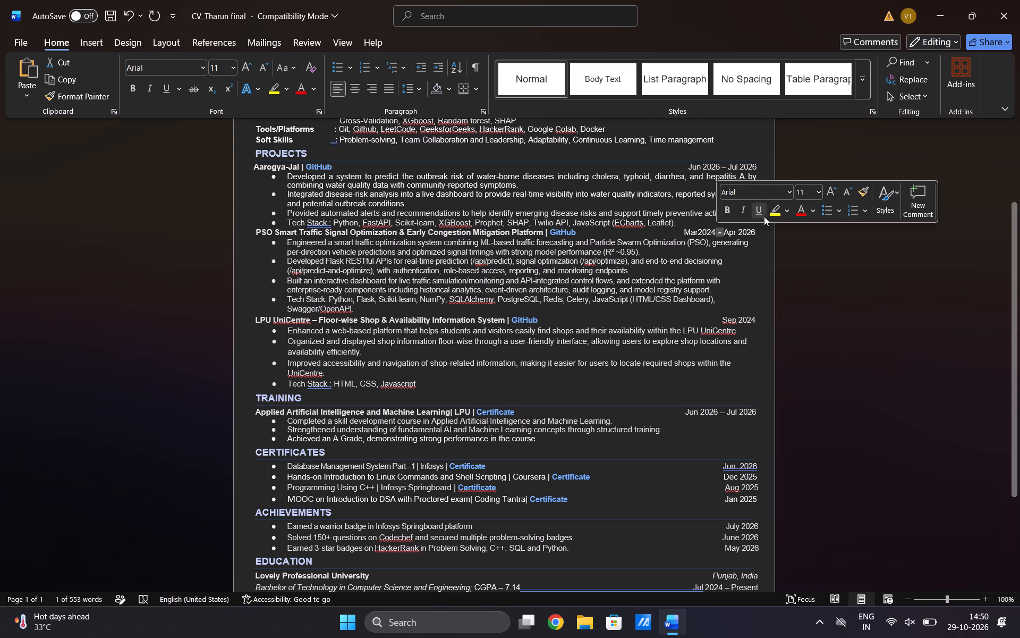
click(816, 193)
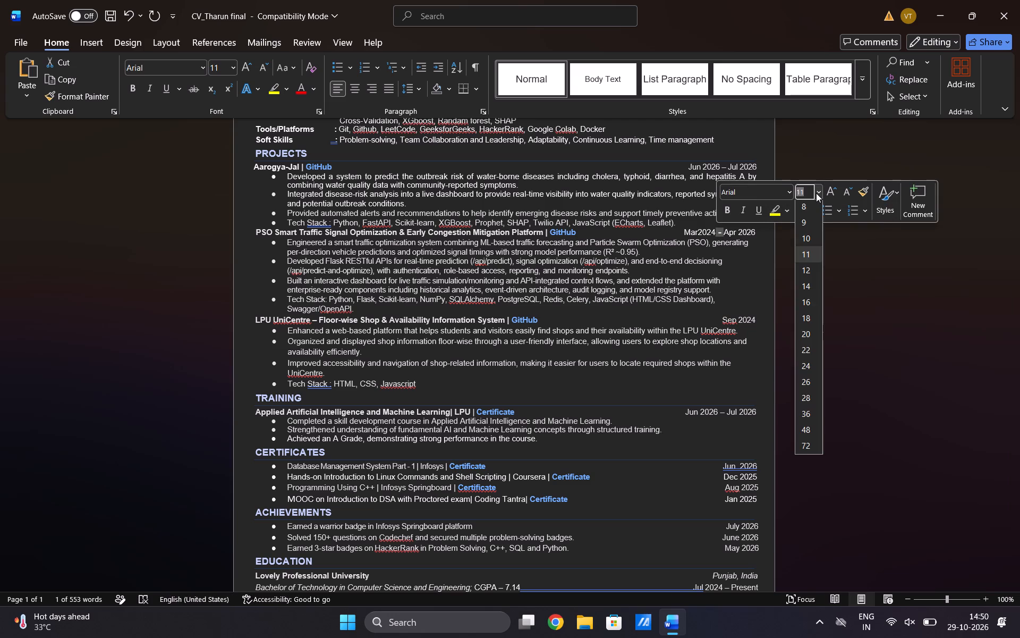
click(802, 224)
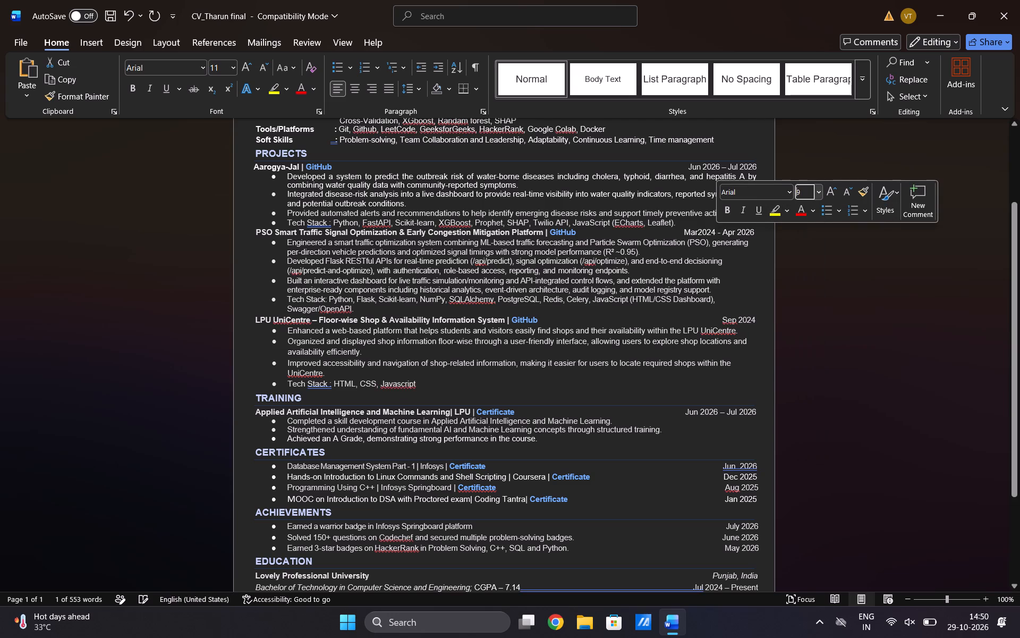
click(840, 274)
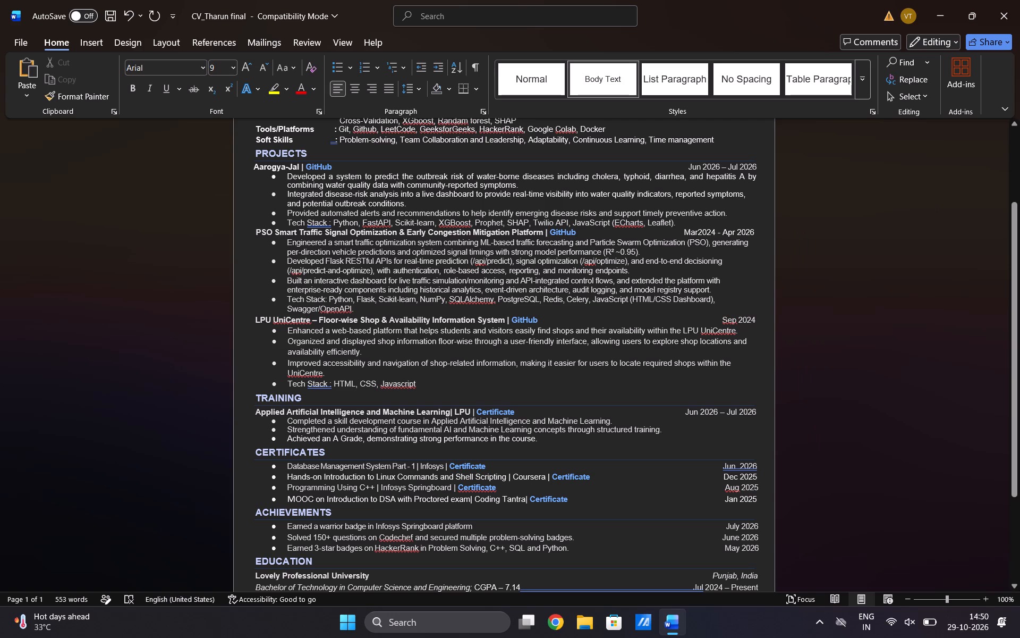
Replace the long dash in the Aarogya-Jal project's date range with a hyphen.
scroll(763, 259, down, 1)
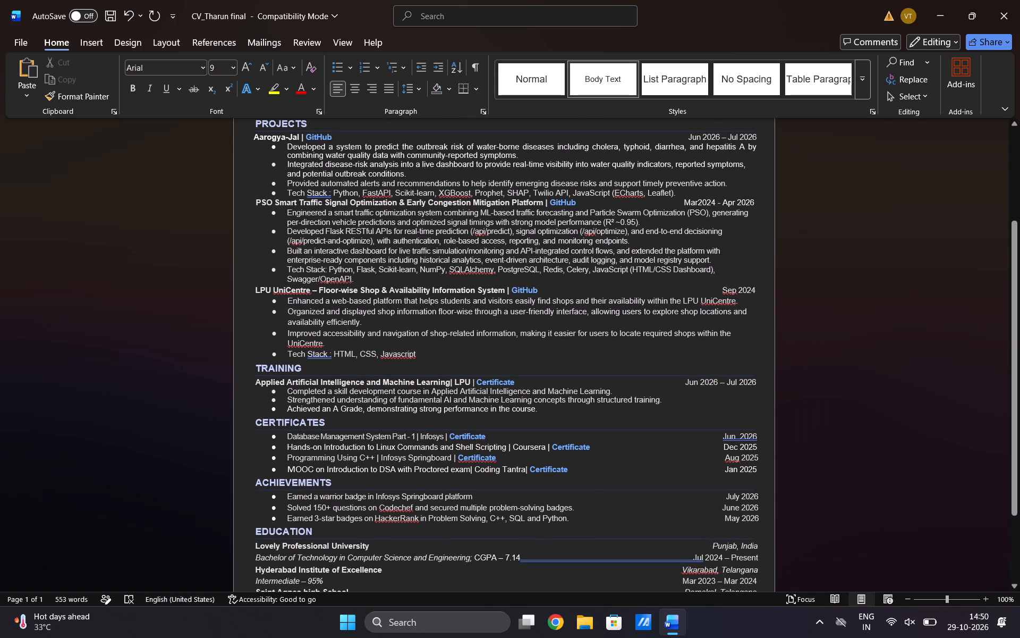
scroll(763, 259, down, 1)
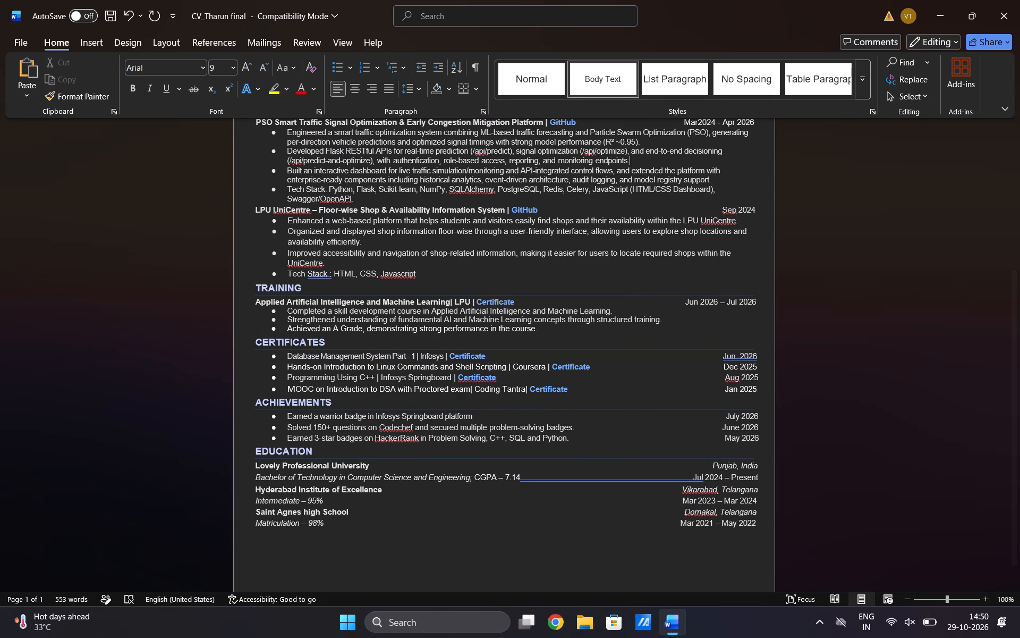
scroll(763, 259, up, 1)
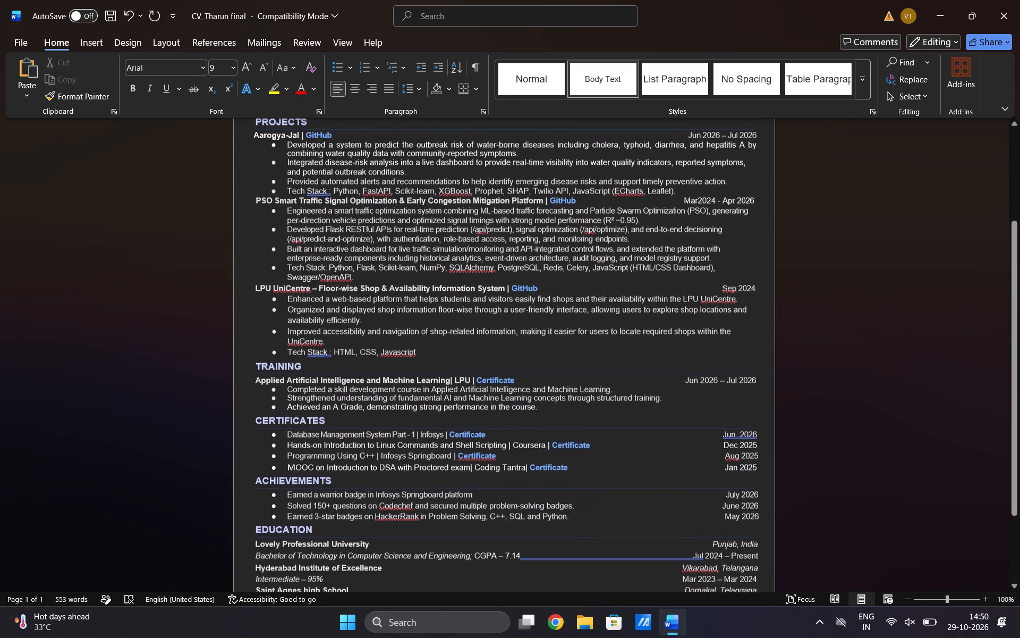
click(725, 139)
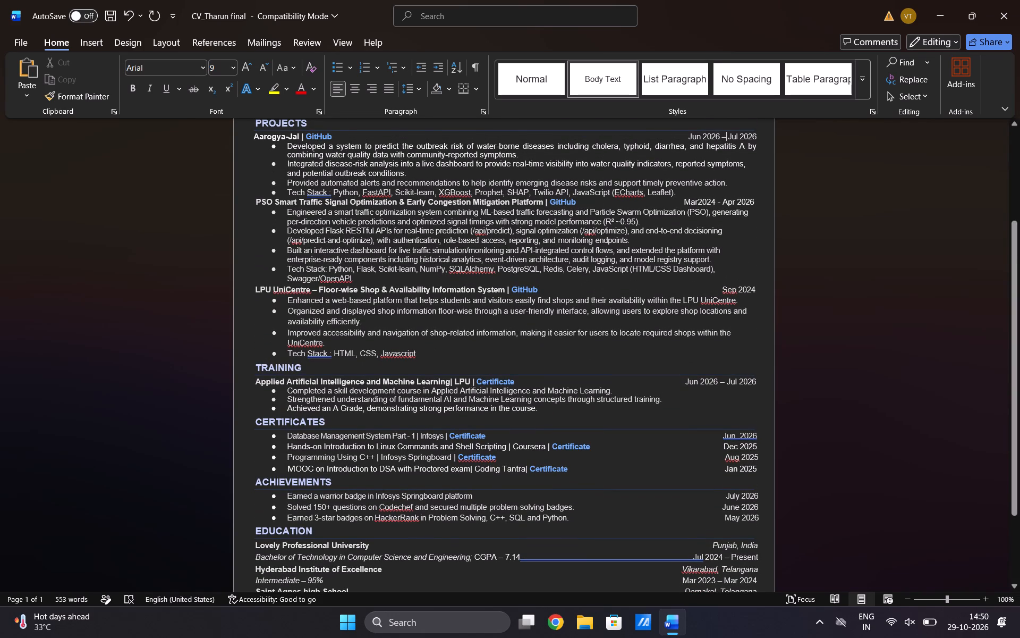
key(BackSpace)
key(minus)
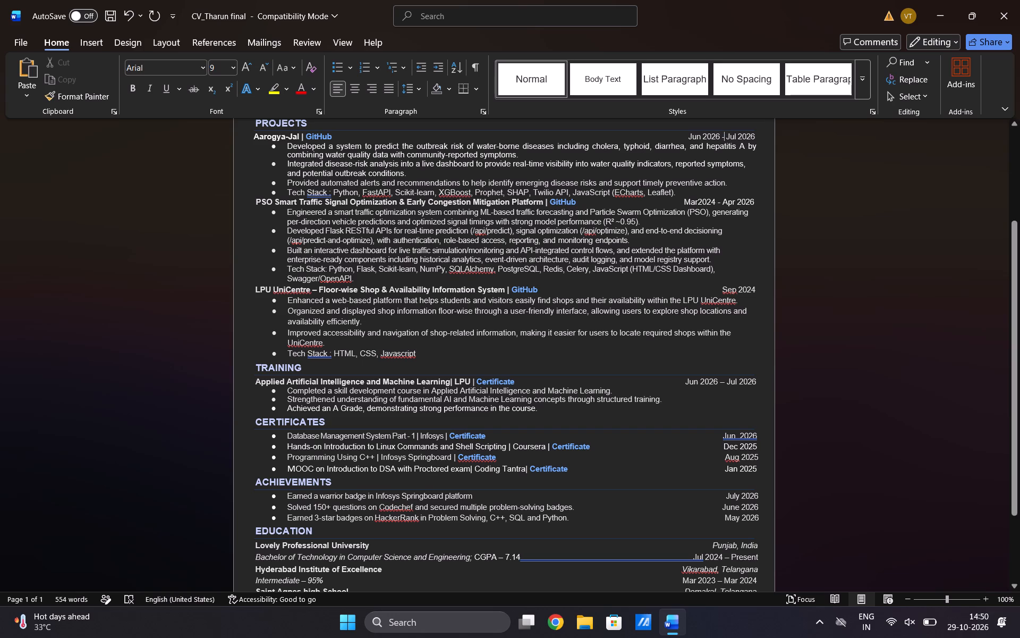
Add "Aug" at the end of the spaces before "Sep 2024" on the LPU UniCentre line.
click(724, 286)
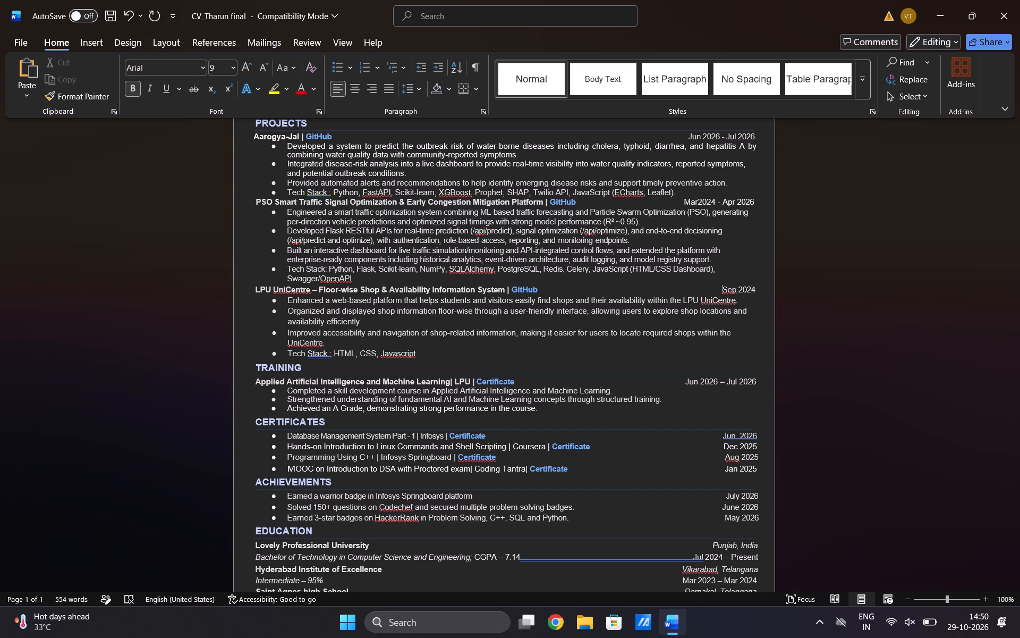
key(shift+a)
key(BackSpace)
key(Left)
key(shift+a)
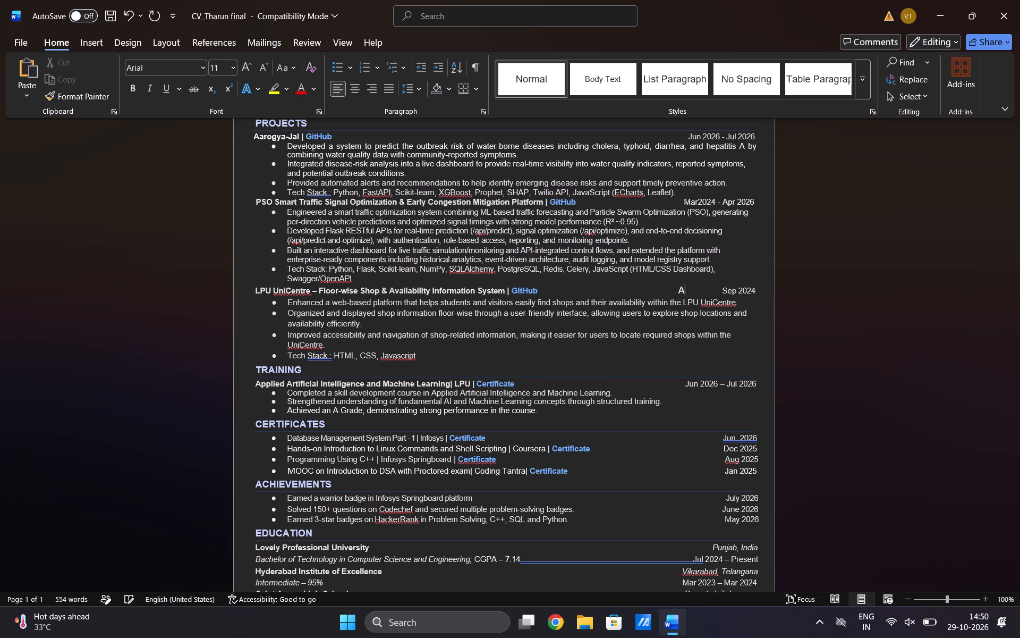
text(ug)
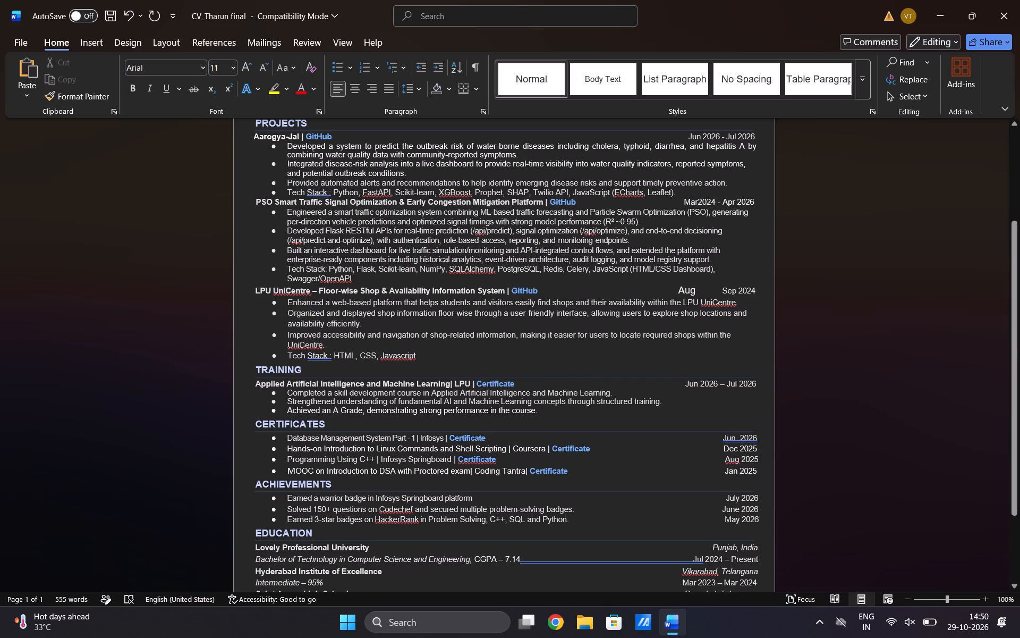
Set the font size of "Aug" on the LPU UniCentre line to 9.
drag(695, 289, 677, 289)
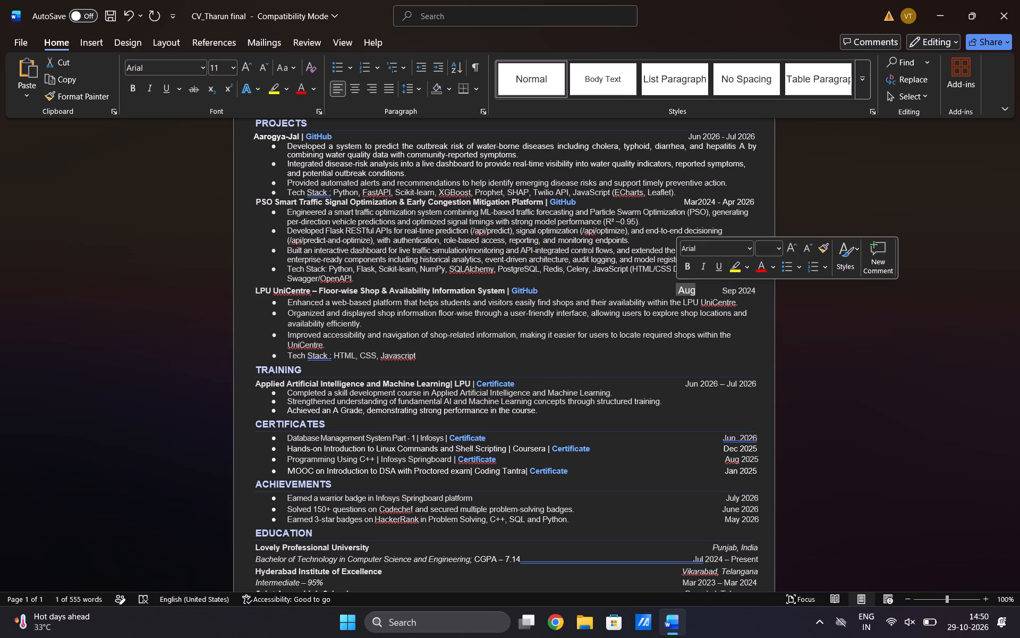
click(777, 249)
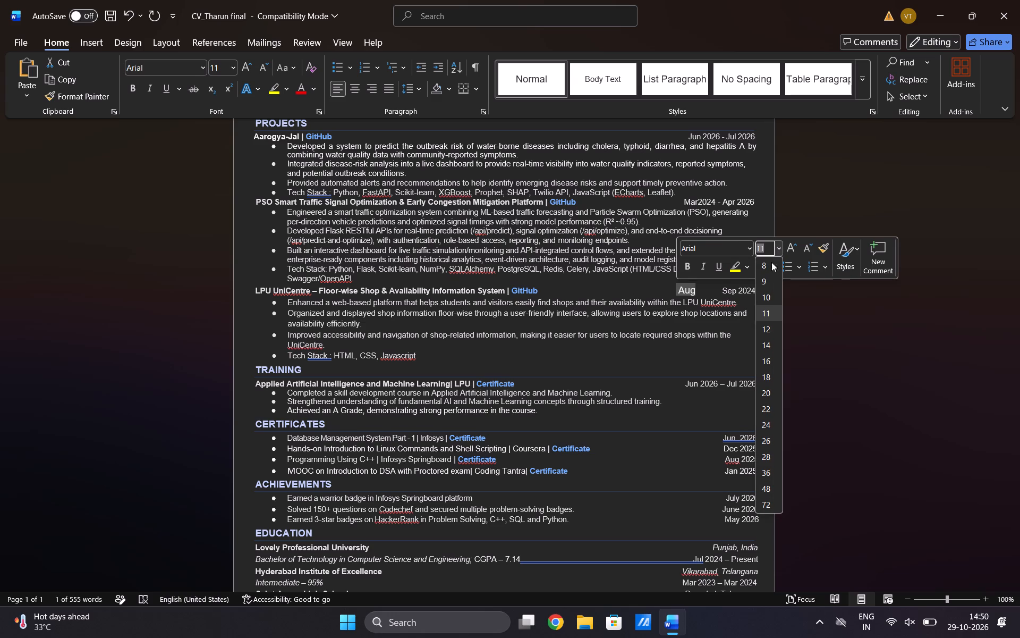
click(767, 275)
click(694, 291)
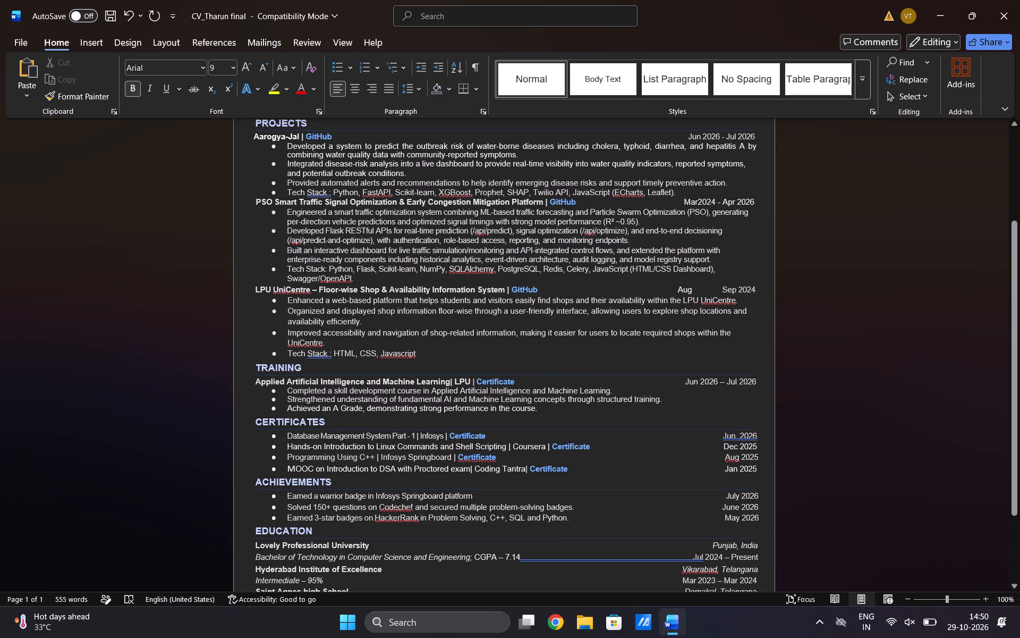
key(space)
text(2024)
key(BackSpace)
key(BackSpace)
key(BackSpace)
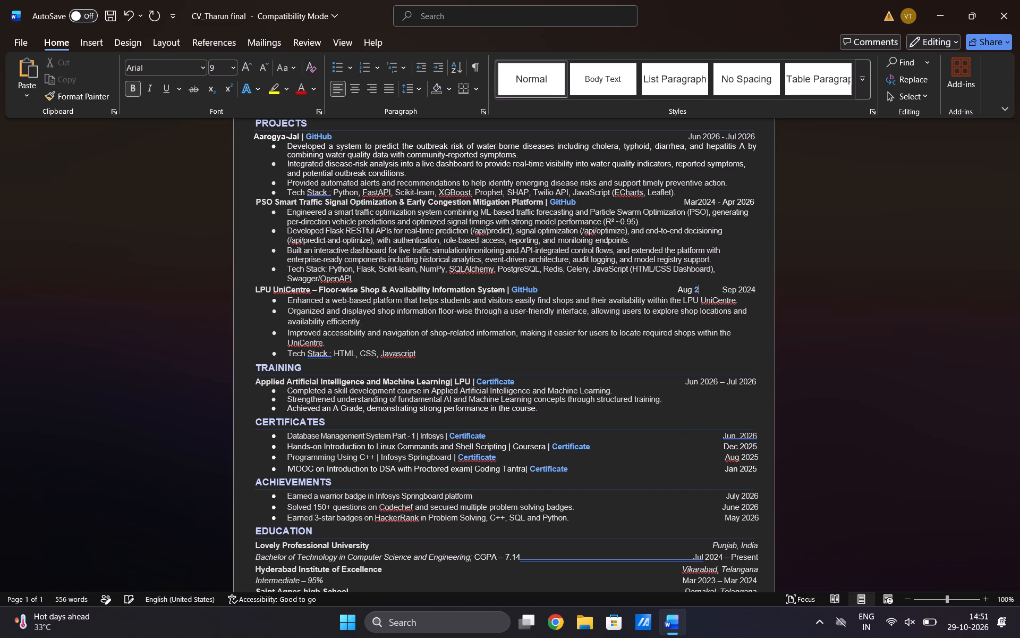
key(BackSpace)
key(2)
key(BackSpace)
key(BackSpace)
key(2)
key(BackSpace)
Append "2024" after "Aug" in the same plain formatting on the LPU UniCentre line, with a space between them.
key(Left)
key(Left)
key(2)
key(BackSpace)
key(Right)
key(Right)
key(2)
text(03)
key(BackSpace)
text(24)
key(Left)
key(Left)
key(Left)
key(Left)
key(space)
Insert a hyphen directly before "Sep 2024" on the LPU UniCentre line.
key(Right)
key(Right)
key(Right)
key(Right)
key(Right)
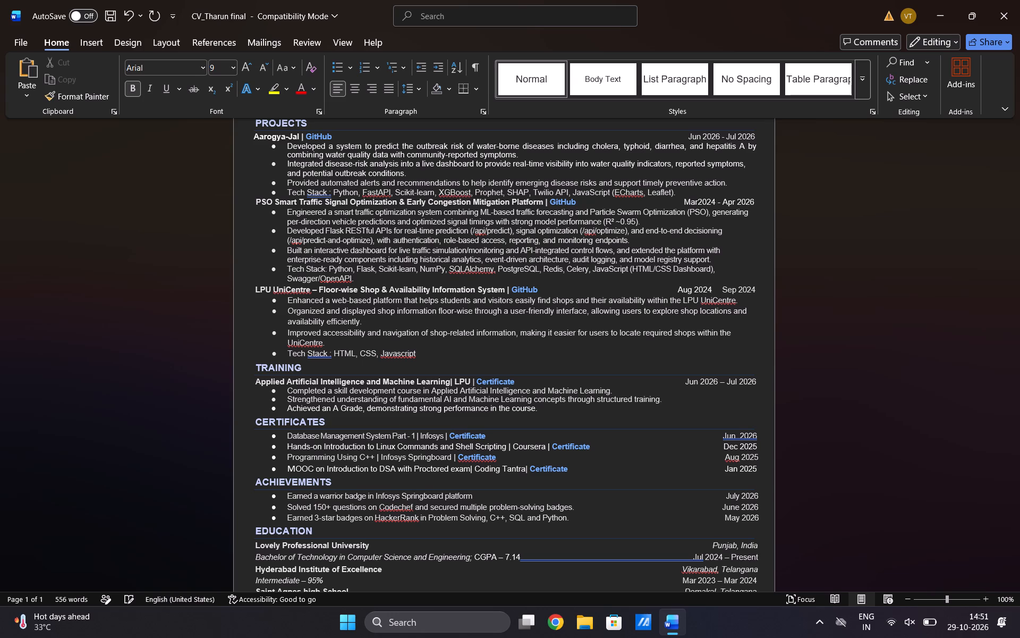
key(minus)
Remove the hyphen before "Sep 2024" on the LPU UniCentre line and shift "Aug 2024" closer to it with two extra spaces in front.
key(BackSpace)
key(Left)
key(Left)
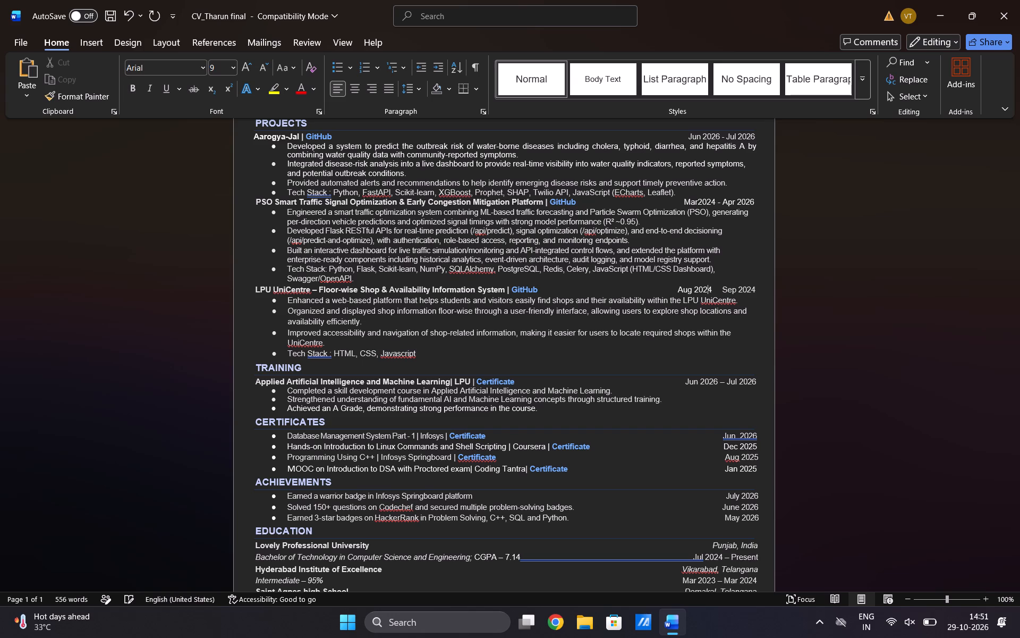
key(Right)
key(space)
key(Left)
key(Left)
key(Left)
key(Left)
key(Left)
key(Left)
key(Left)
key(Left)
key(Left)
key(space)
key(space)
key(Right)
key(Right)
key(Right)
key(Right)
key(Right)
key(Right)
key(Right)
key(Right)
key(Right)
key(BackSpace)
Add another space before "Aug 2024" on the LPU UniCentre line and insert a hyphen directly after "2024".
key(Left)
key(Left)
key(Left)
key(Left)
key(Left)
key(Left)
key(Left)
key(Left)
key(space)
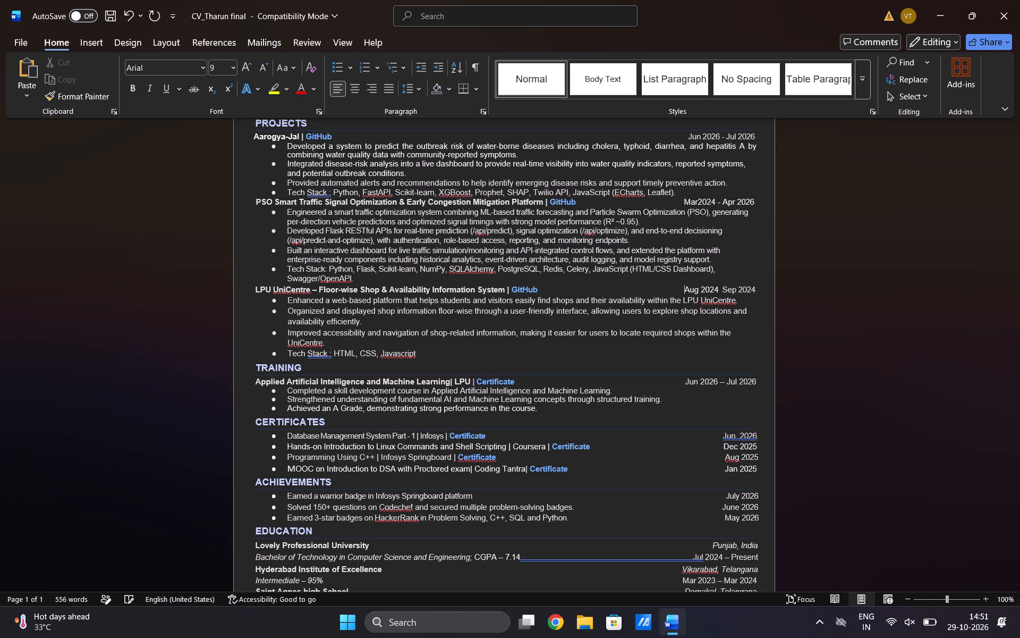
key(Right)
key(Right)
key(Right)
key(Right)
key(Right)
key(Right)
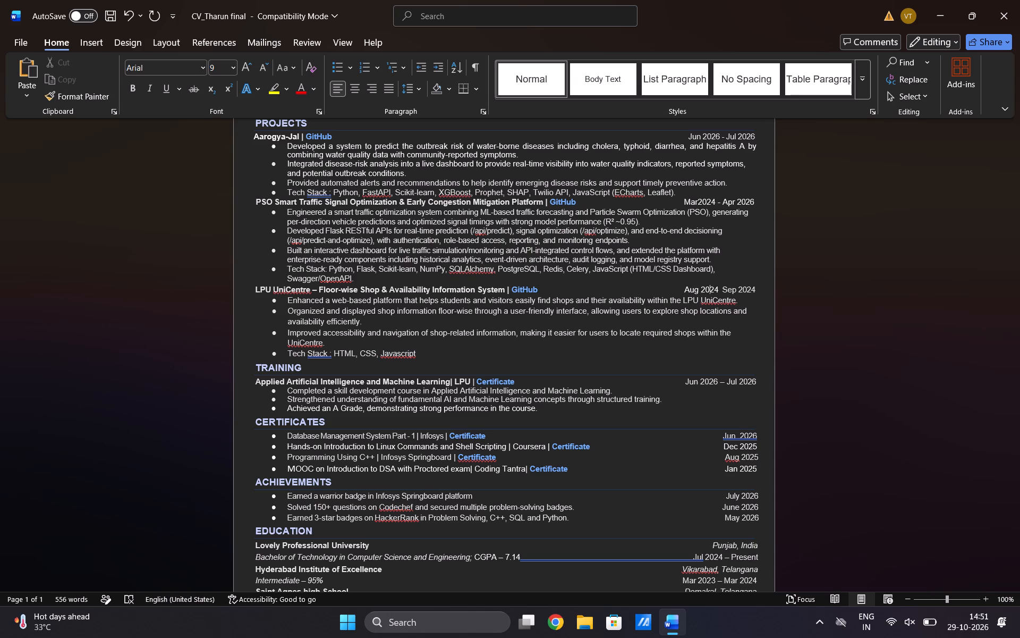
key(Right)
key(Right)
key(minus)
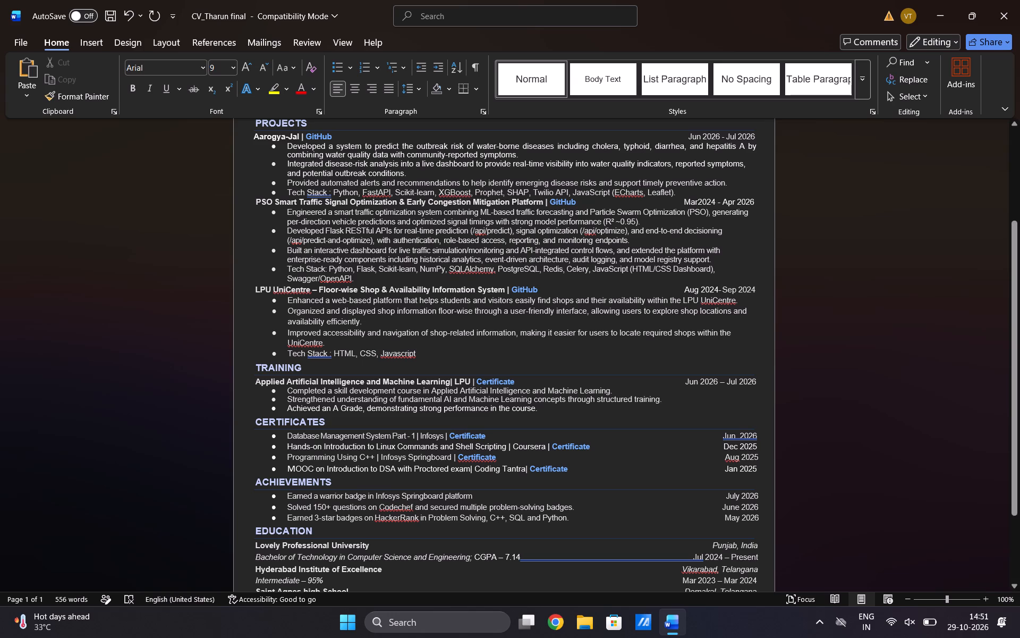
Delete one space before "Aug 2024" on the LPU UniCentre line and leave a single space between "2024" and the hyphen.
click(684, 289)
key(BackSpace)
click(714, 290)
key(space)
key(space)
click(719, 291)
key(BackSpace)
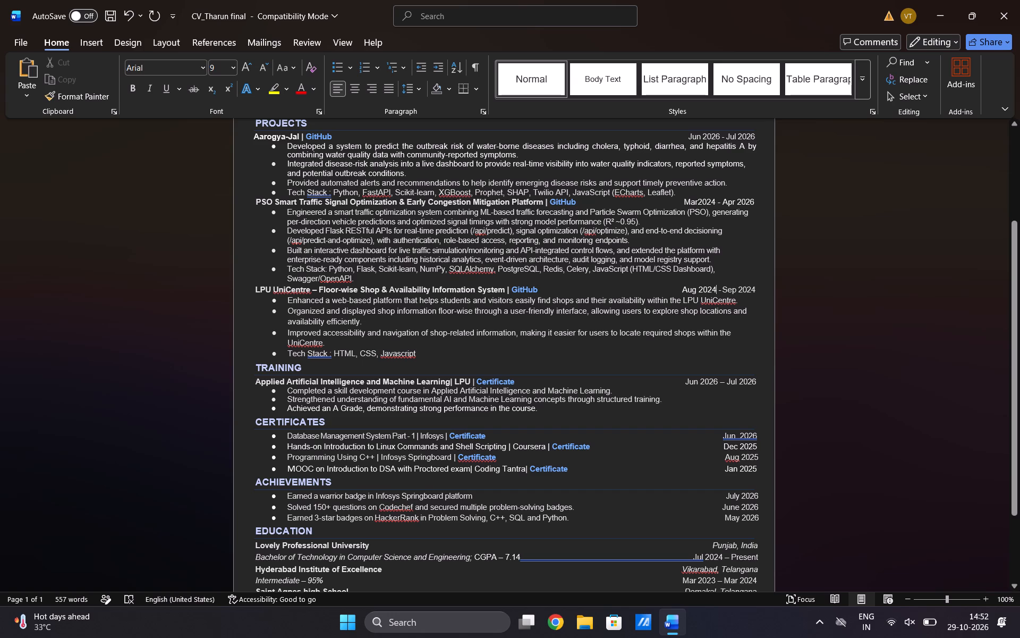
Delete one more space before "Aug 2024" on the LPU UniCentre line.
click(715, 291)
key(Left)
key(Right)
key(Left)
key(Left)
key(Left)
key(Left)
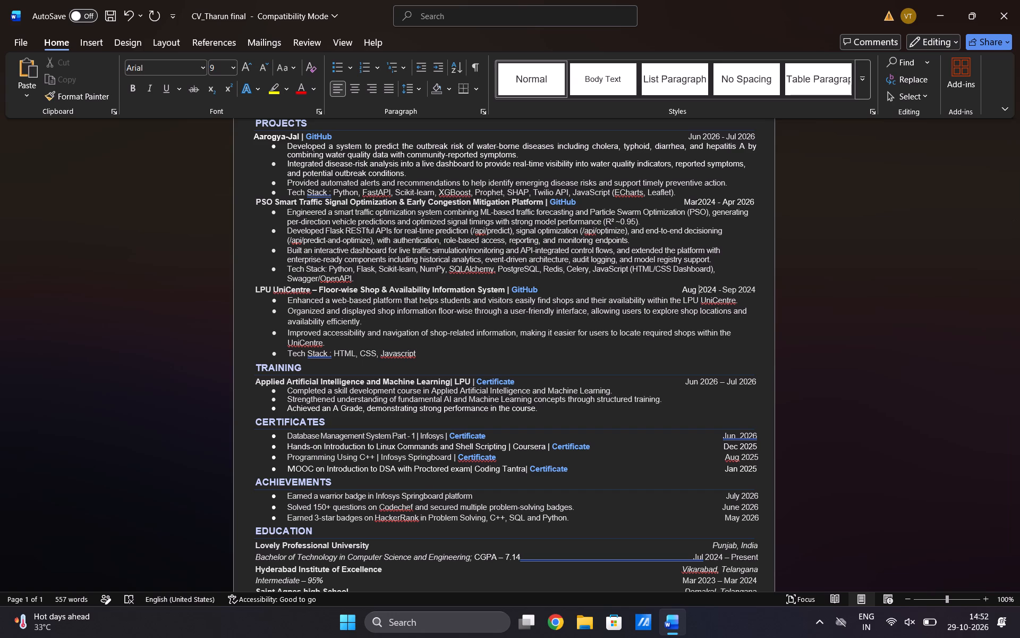
key(Left)
key(Left)
key(Left)
key(Left)
key(BackSpace)
Examine how the dates line up along the right margin across the projects and the sections below them.
scroll(715, 291, down, 1)
scroll(715, 291, up, 1)
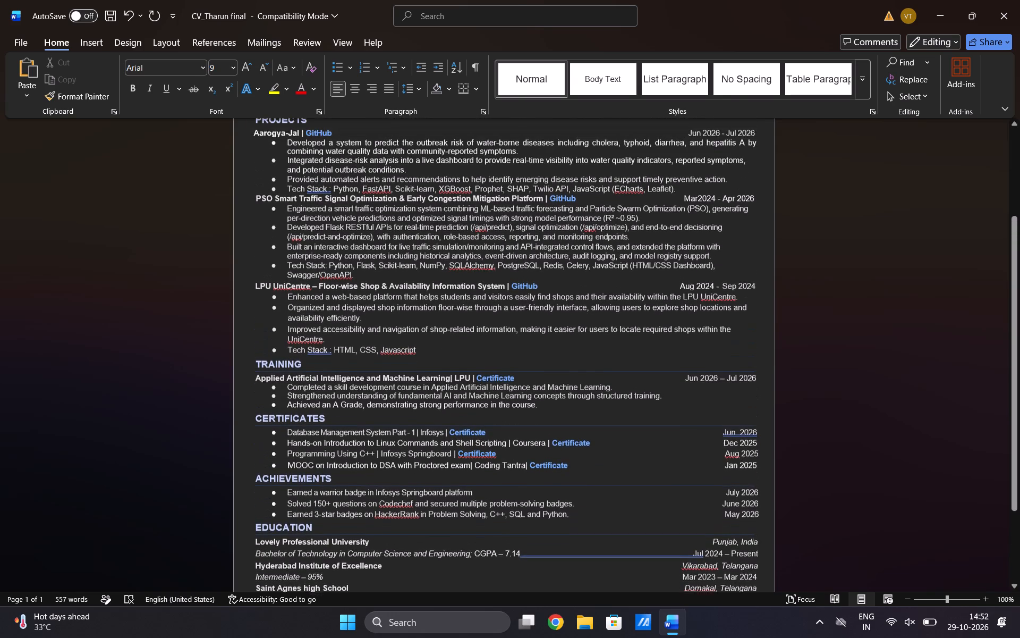
scroll(715, 291, up, 1)
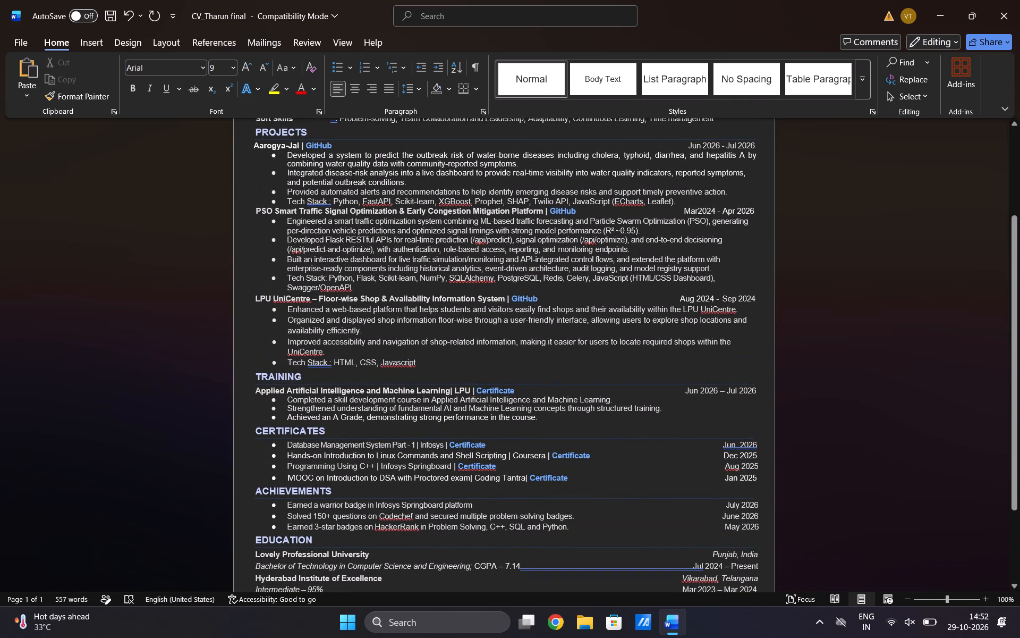
scroll(715, 291, down, 1)
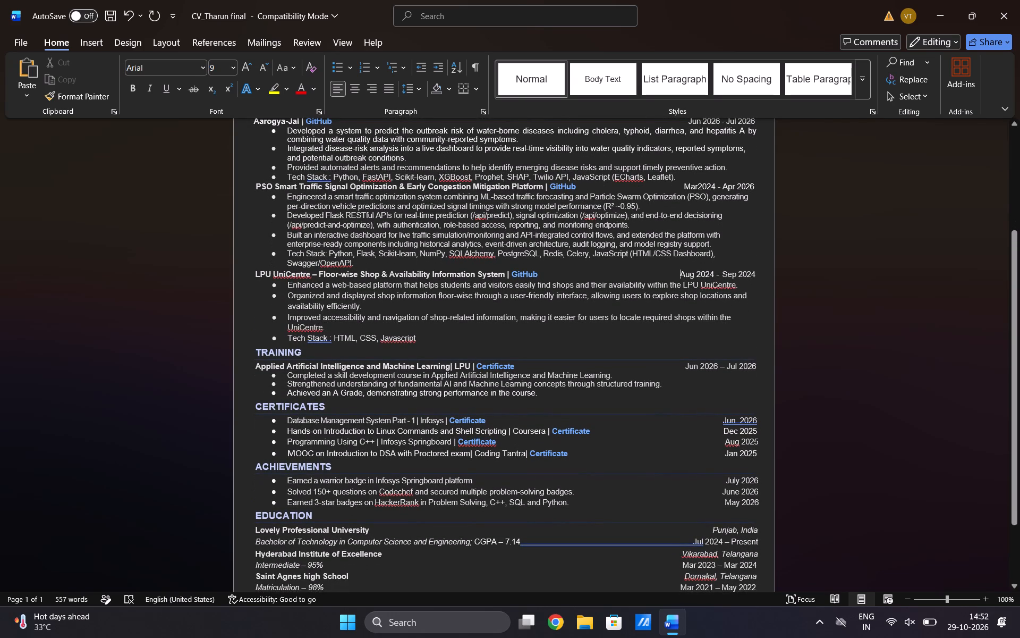
scroll(715, 291, up, 1)
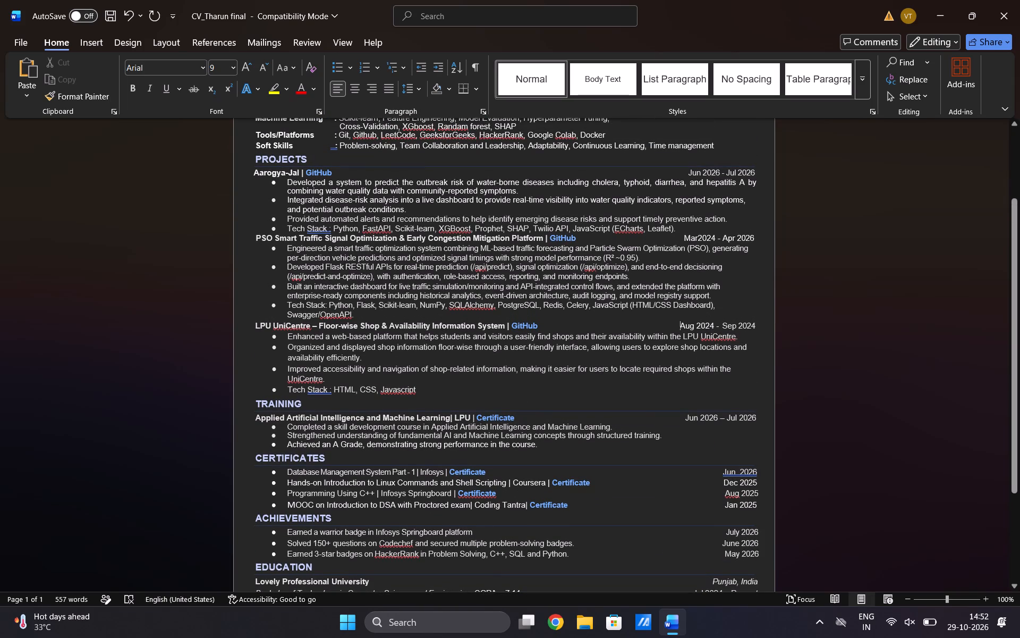
drag(689, 169, 689, 169)
drag(689, 169, 755, 310)
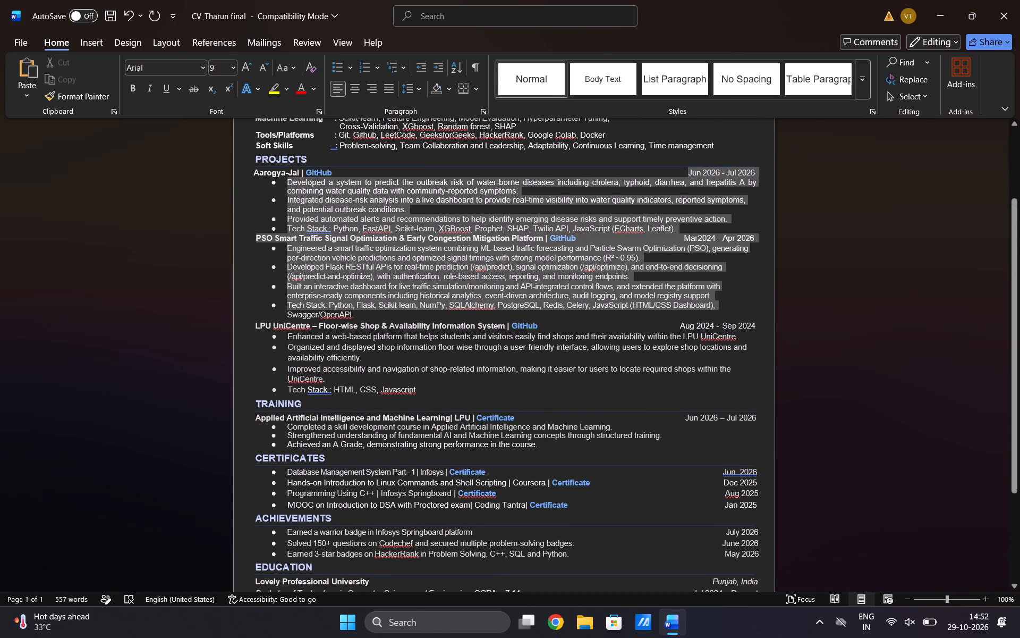
drag(755, 310, 756, 541)
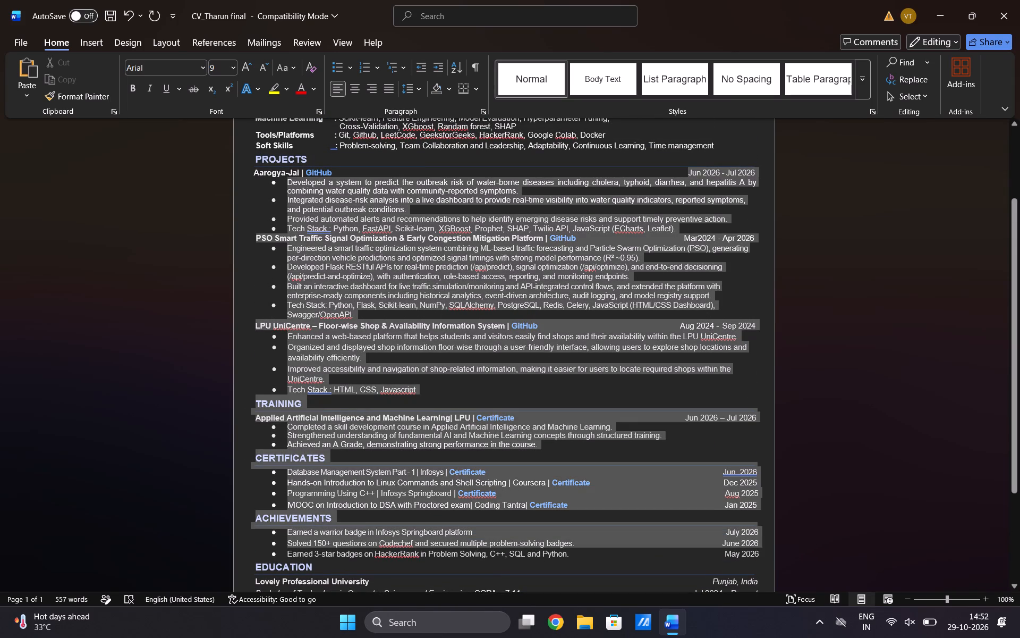
drag(756, 541, 682, 358)
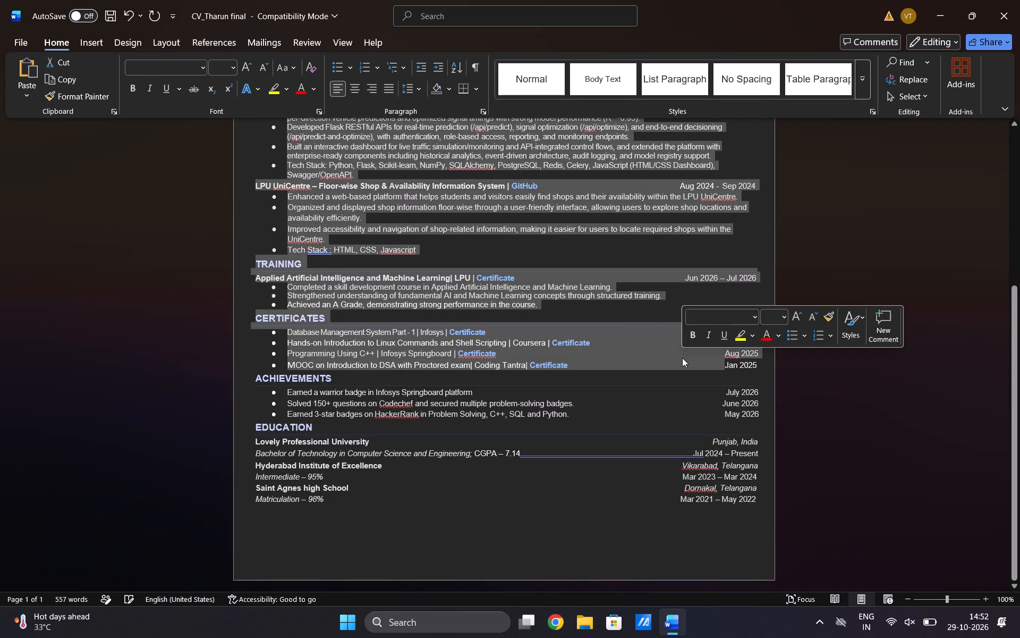
scroll(682, 358, up, 1)
click(833, 317)
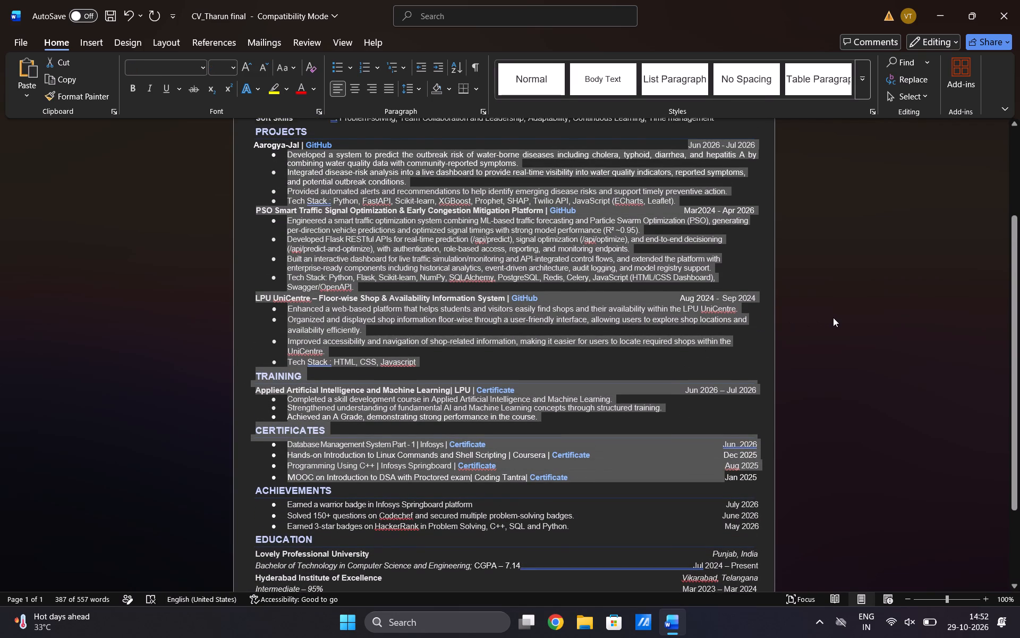
click(753, 294)
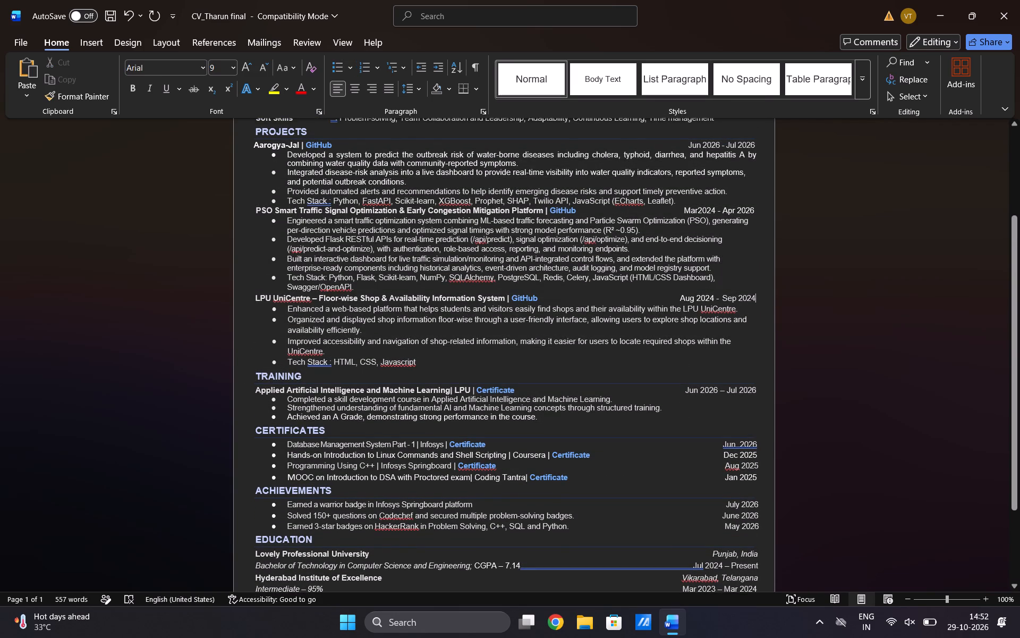
drag(753, 294, 749, 210)
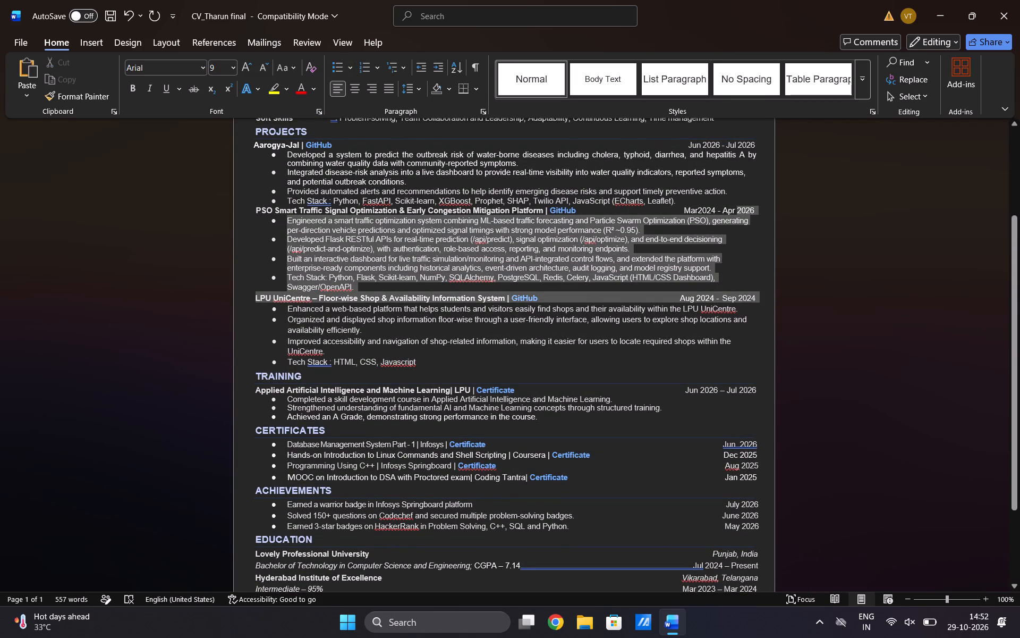
drag(749, 210, 752, 211)
drag(752, 211, 863, 303)
click(863, 303)
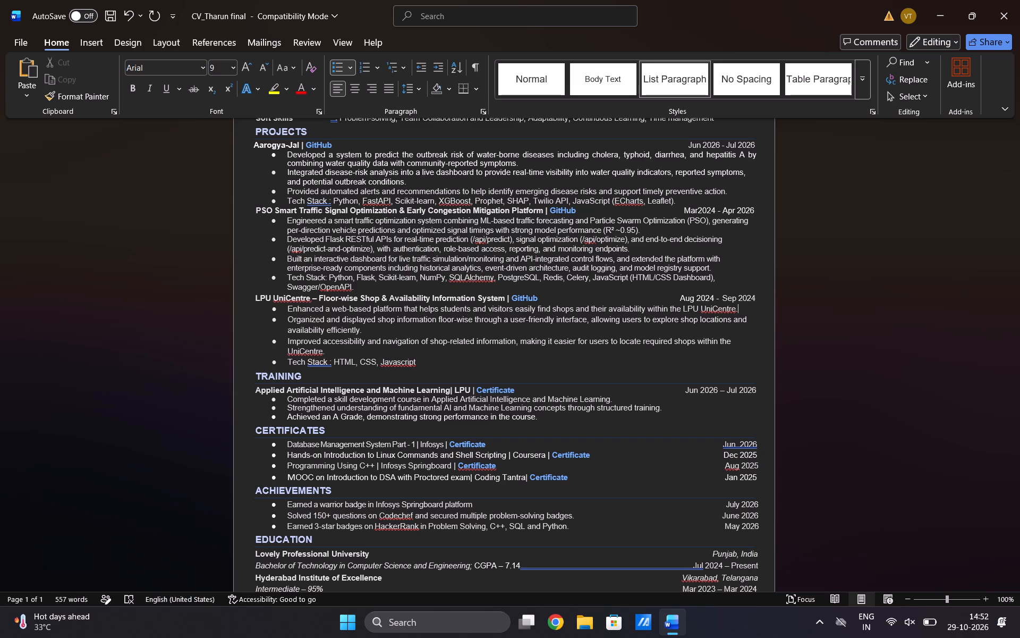
Adjust the leading spaces of the PSO Smart Traffic project title so it starts in line with the Aarogya-Jal title.
click(256, 207)
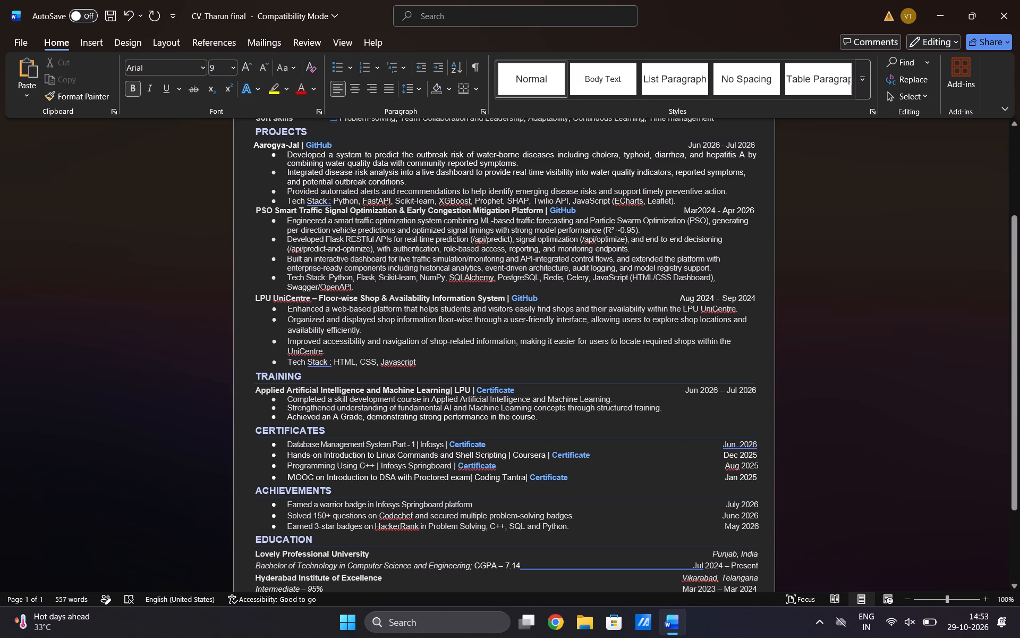
key(BackSpace)
key(space)
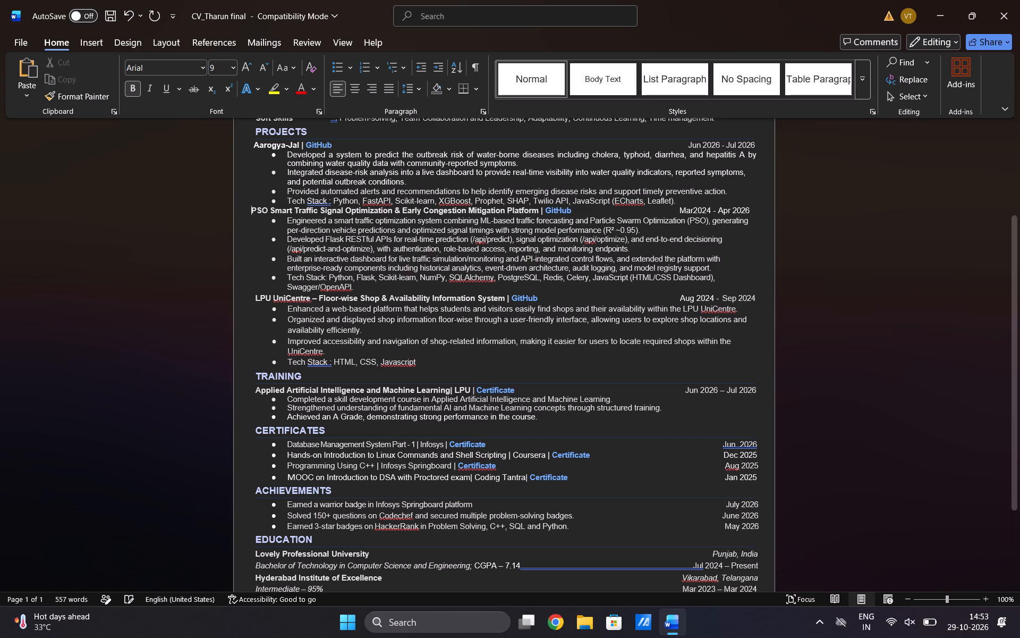
key(space)
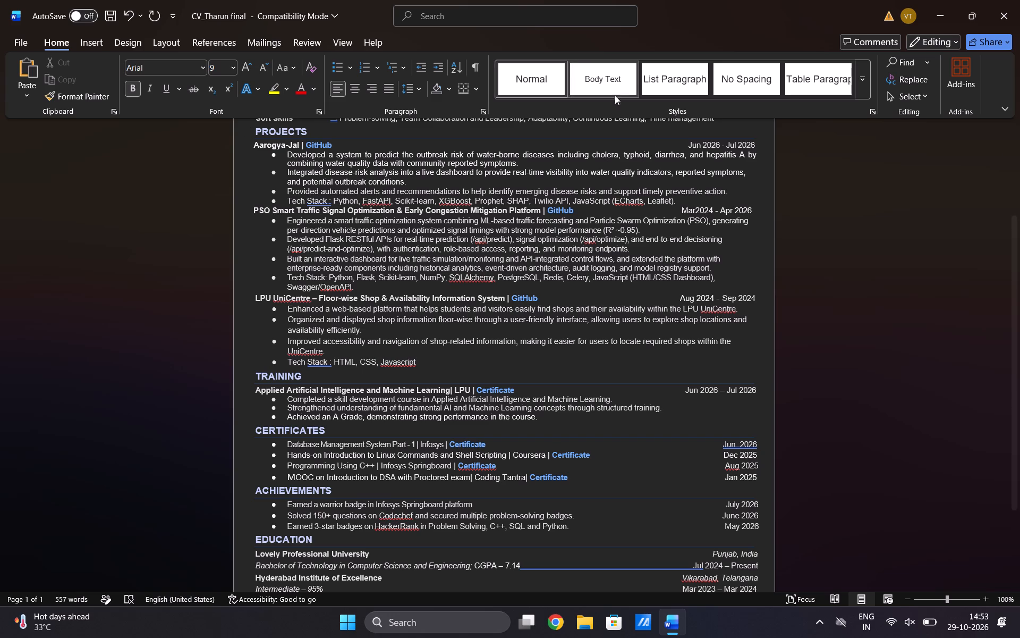
Compare the right ends of the PSO and LPU UniCentre dates and add one space before "Mar2024" on the PSO line.
drag(752, 211, 754, 264)
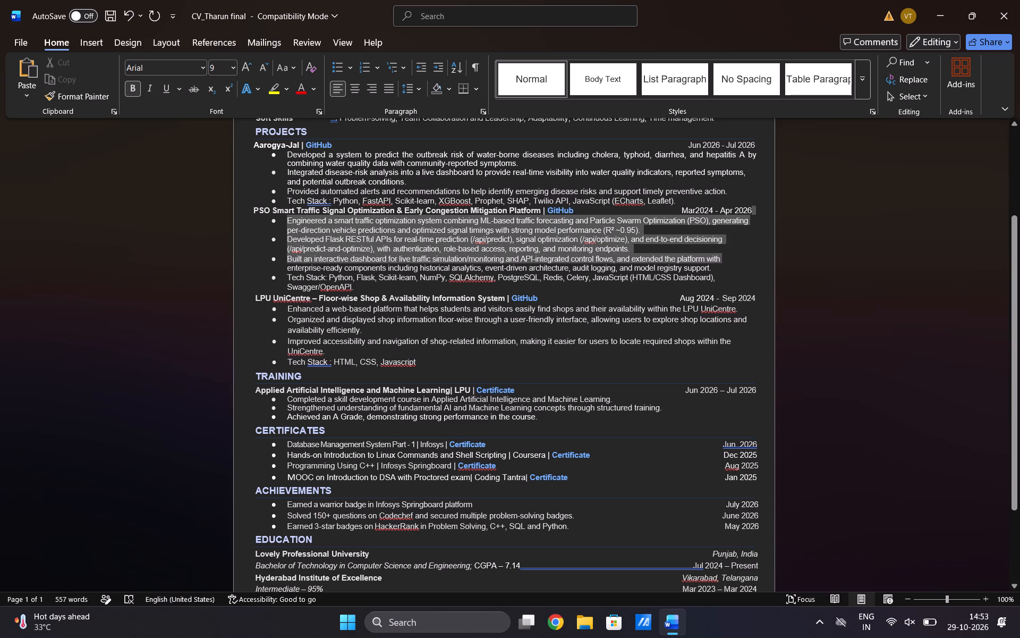
drag(754, 264, 752, 296)
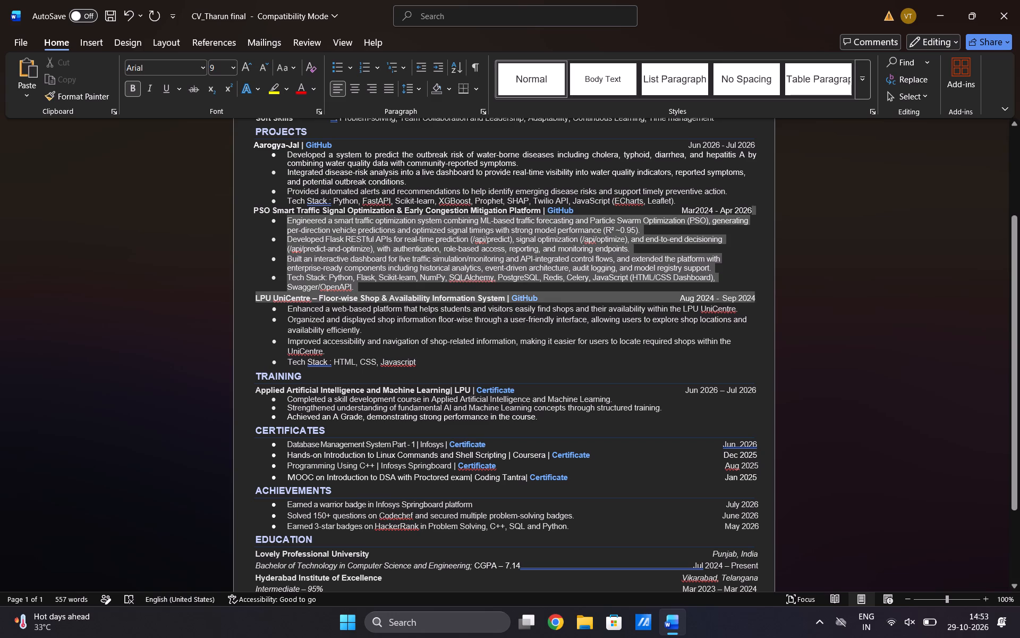
drag(752, 296, 836, 303)
click(836, 303)
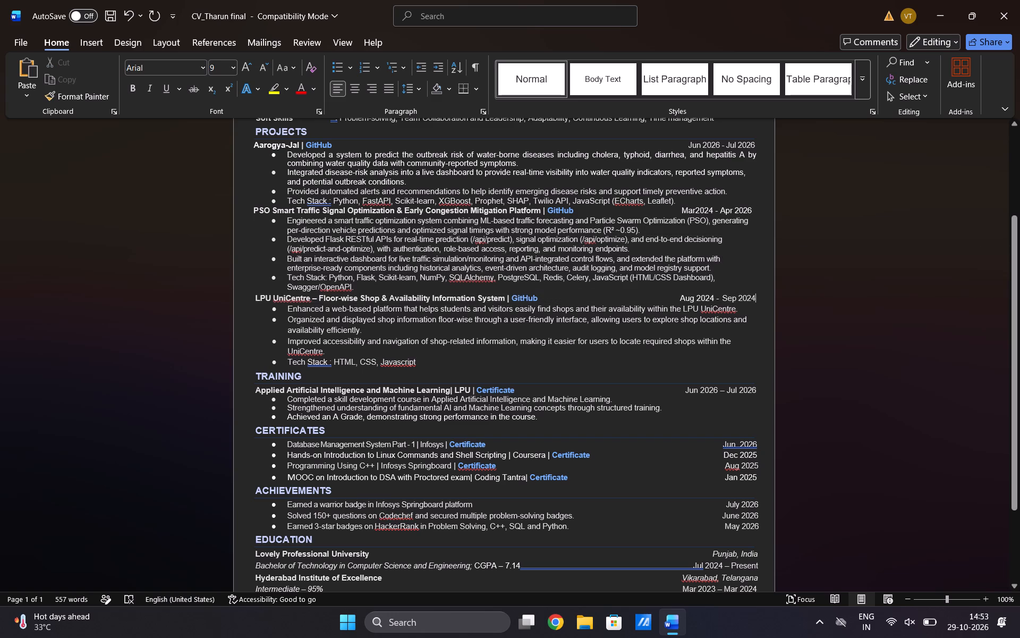
click(682, 208)
key(space)
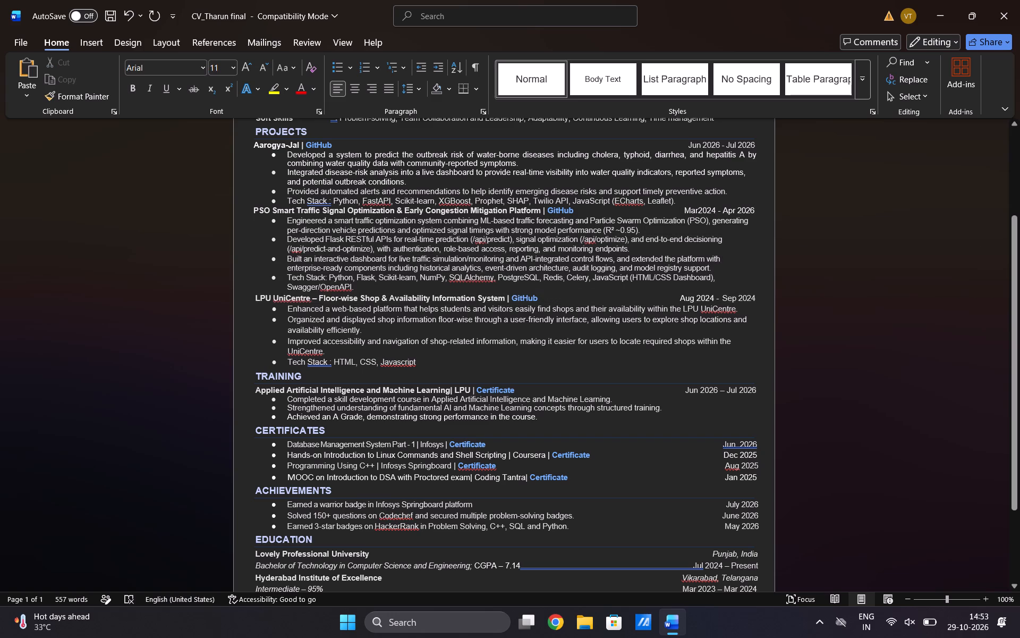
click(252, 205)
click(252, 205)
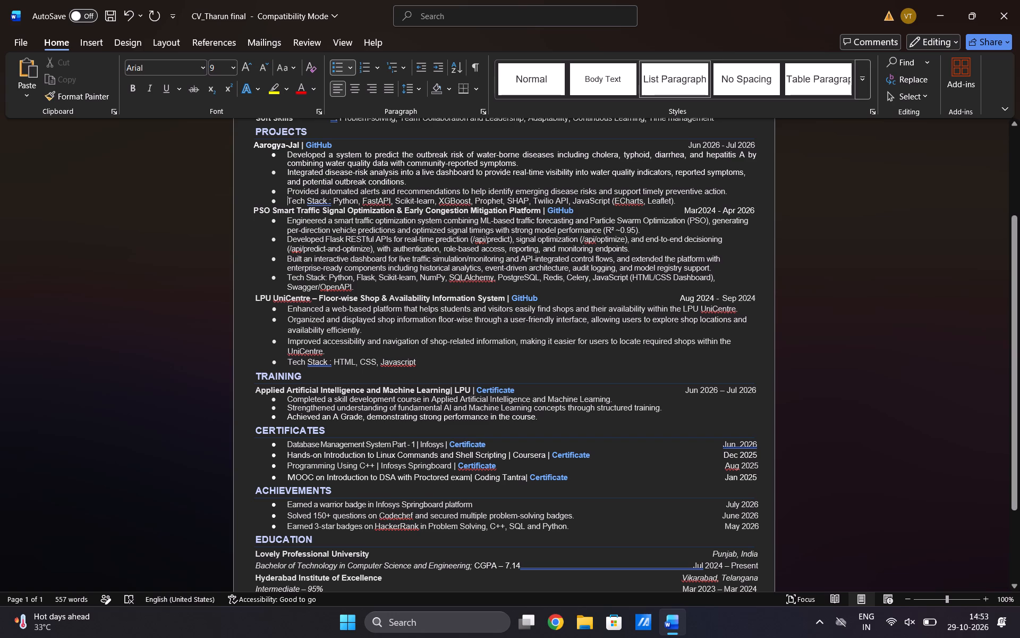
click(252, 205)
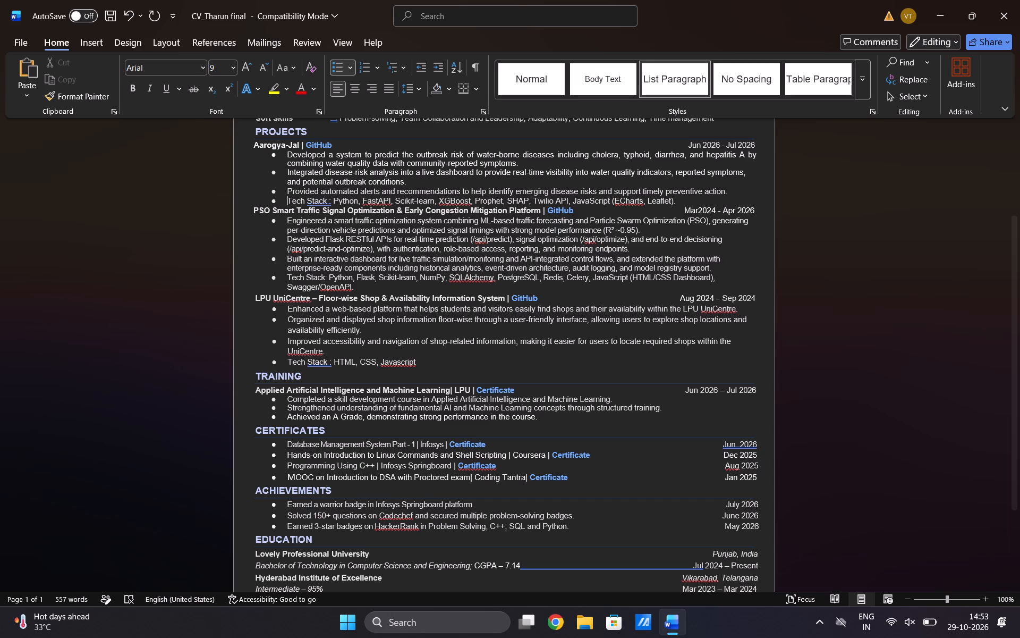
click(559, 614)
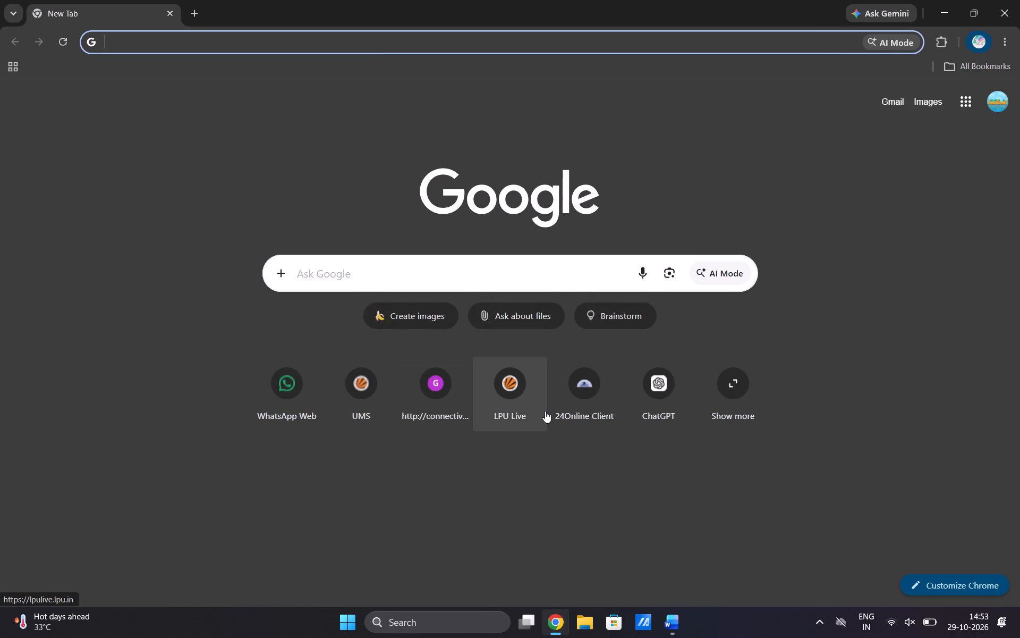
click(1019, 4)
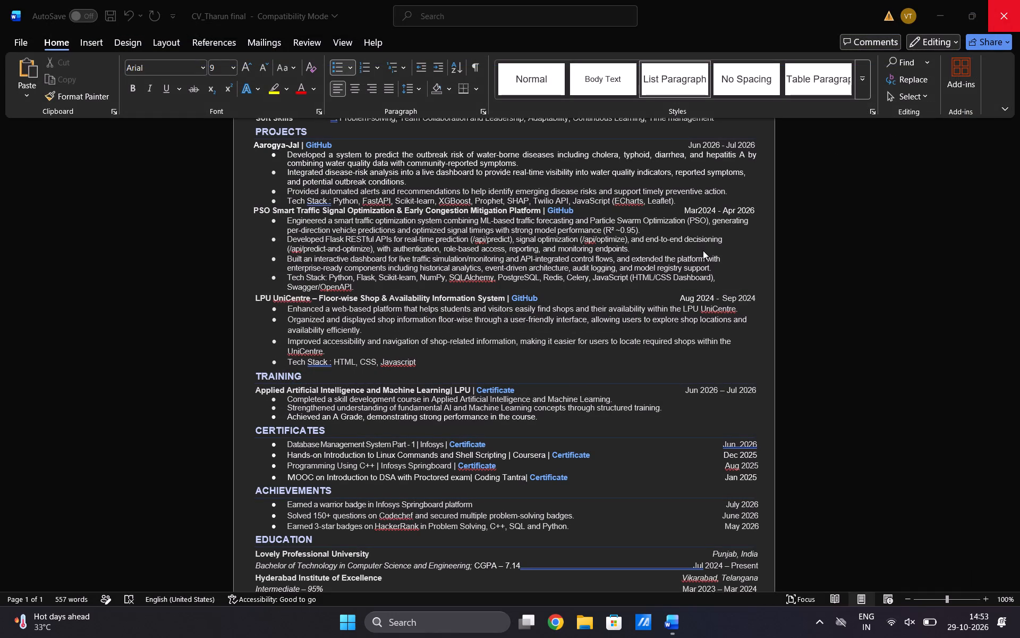
Shorten "July" to "Jul" in the Infosys Springboard achievement's date and add two spaces before it to restore its right alignment.
scroll(644, 343, down, 1)
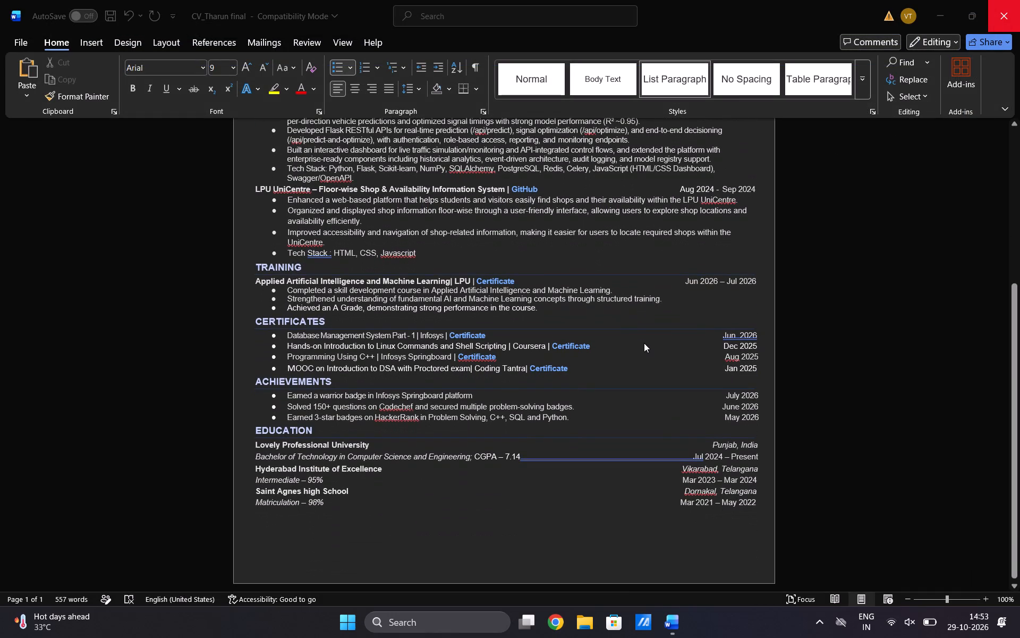
click(738, 393)
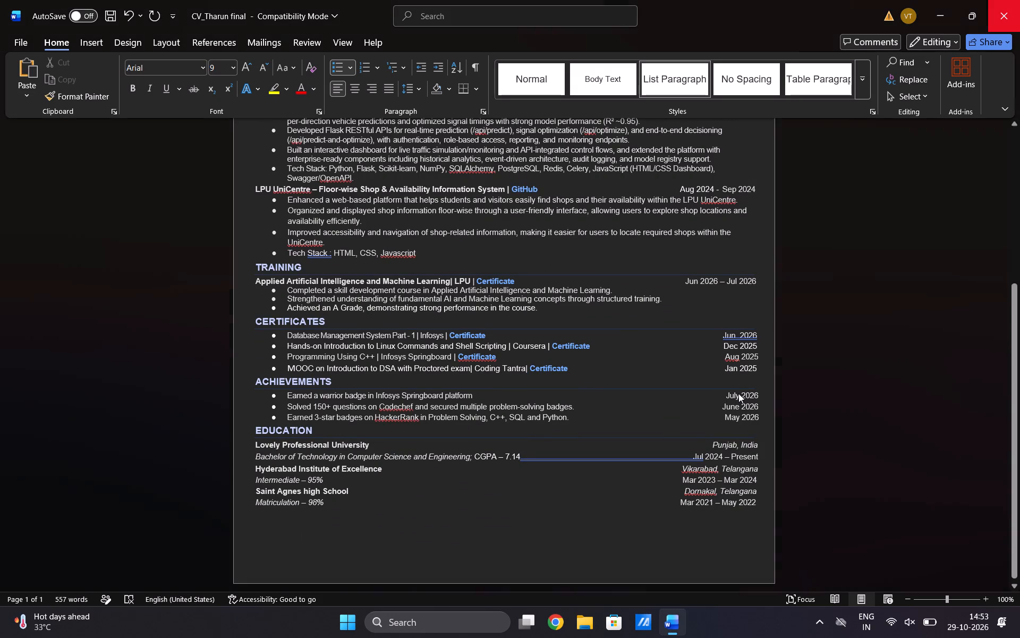
click(741, 397)
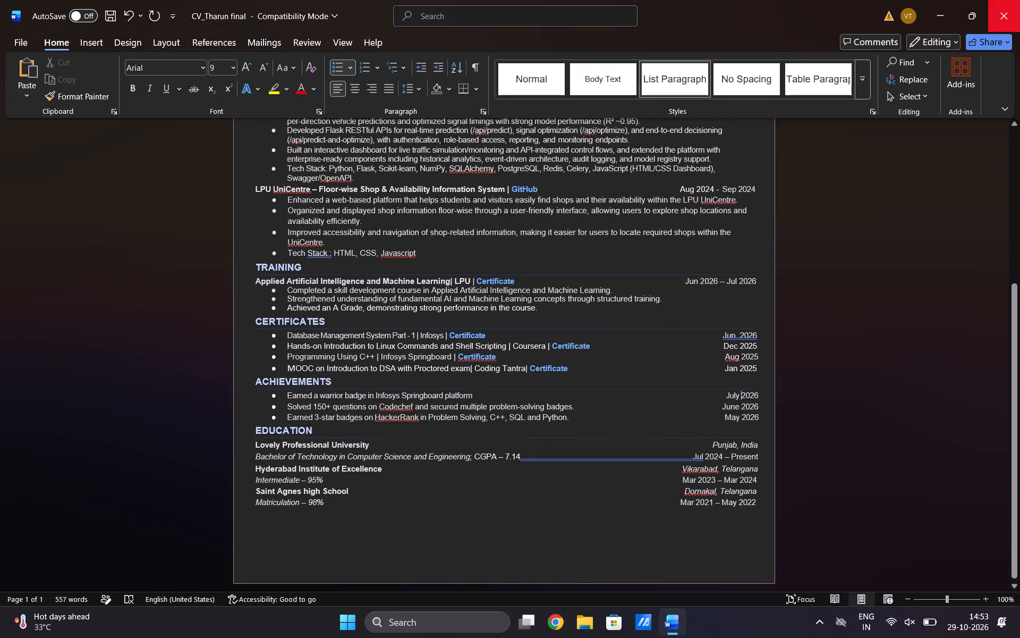
click(738, 394)
key(BackSpace)
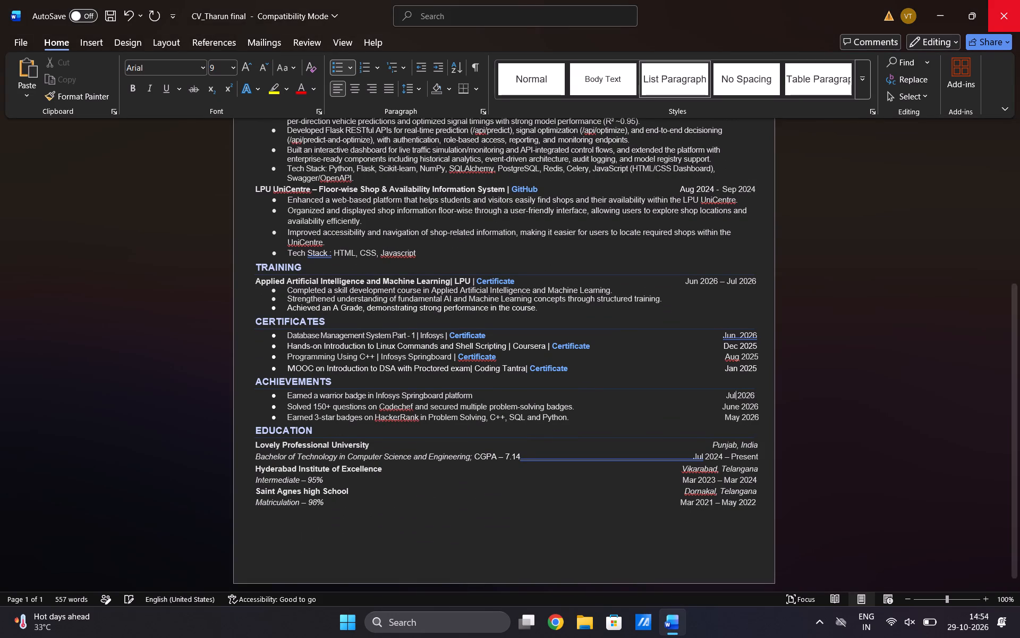
key(Left)
key(Left)
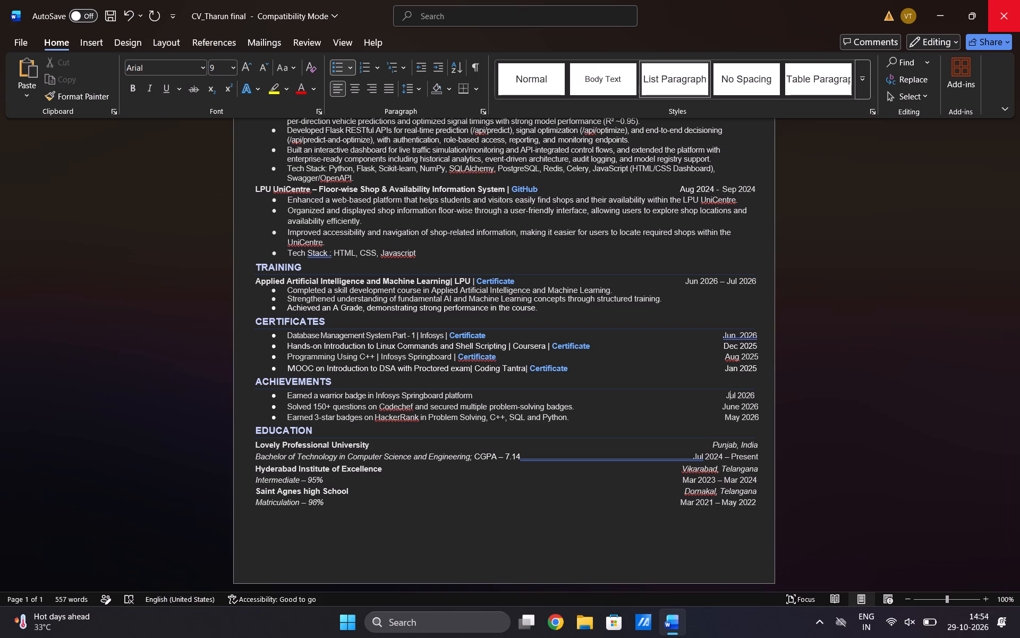
key(Left)
key(space)
key(space)
Shorten "June" to "Jun" in the Codechef achievement's date and add two spaces before it to restore its right alignment.
key(Down)
key(Right)
key(Right)
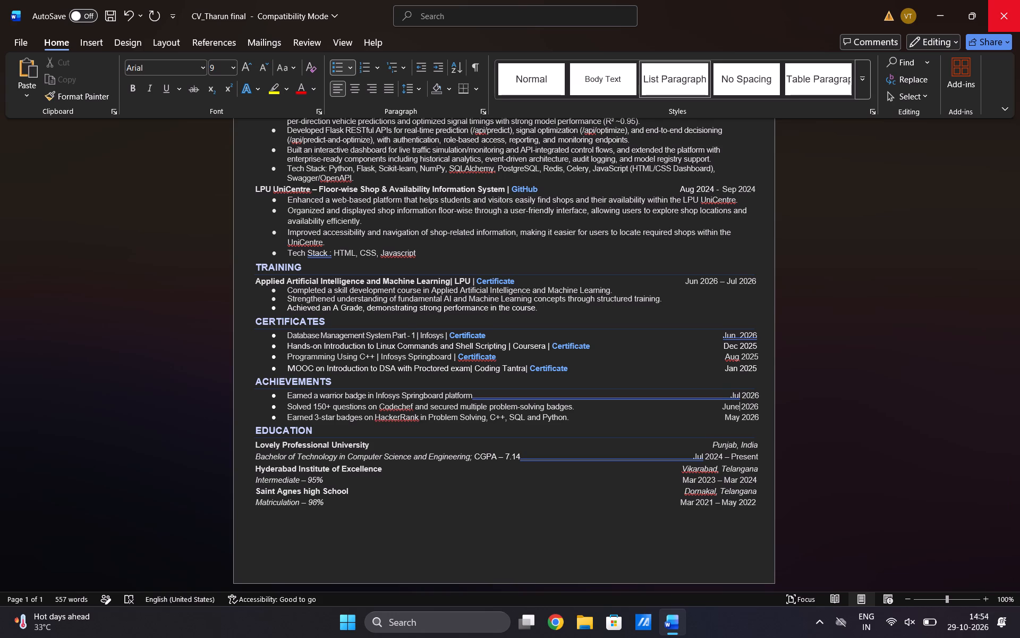
key(BackSpace)
key(Left)
key(Left)
key(Left)
key(space)
key(space)
key(space)
key(BackSpace)
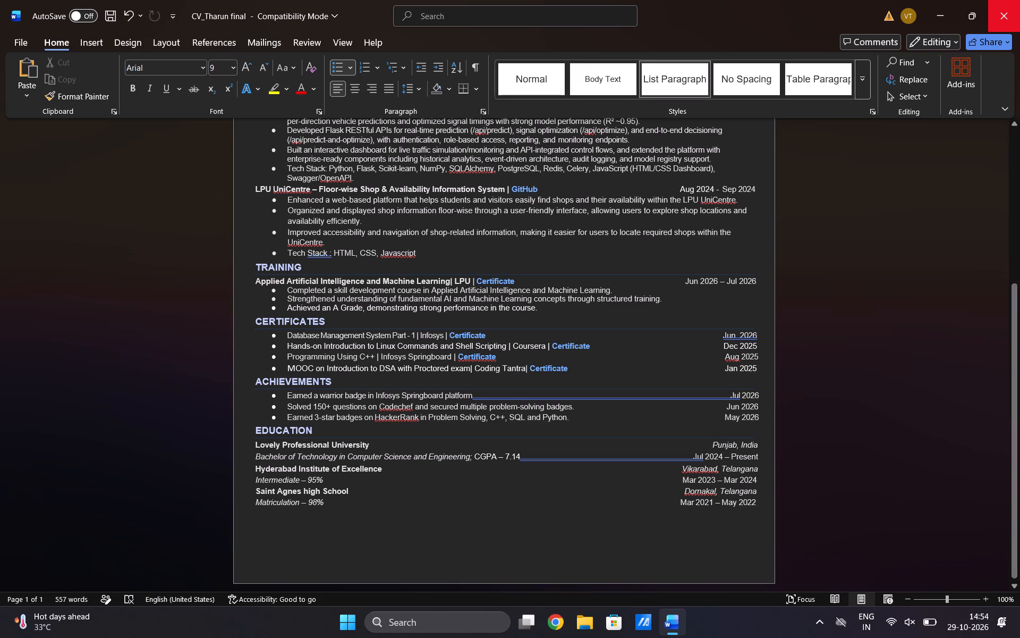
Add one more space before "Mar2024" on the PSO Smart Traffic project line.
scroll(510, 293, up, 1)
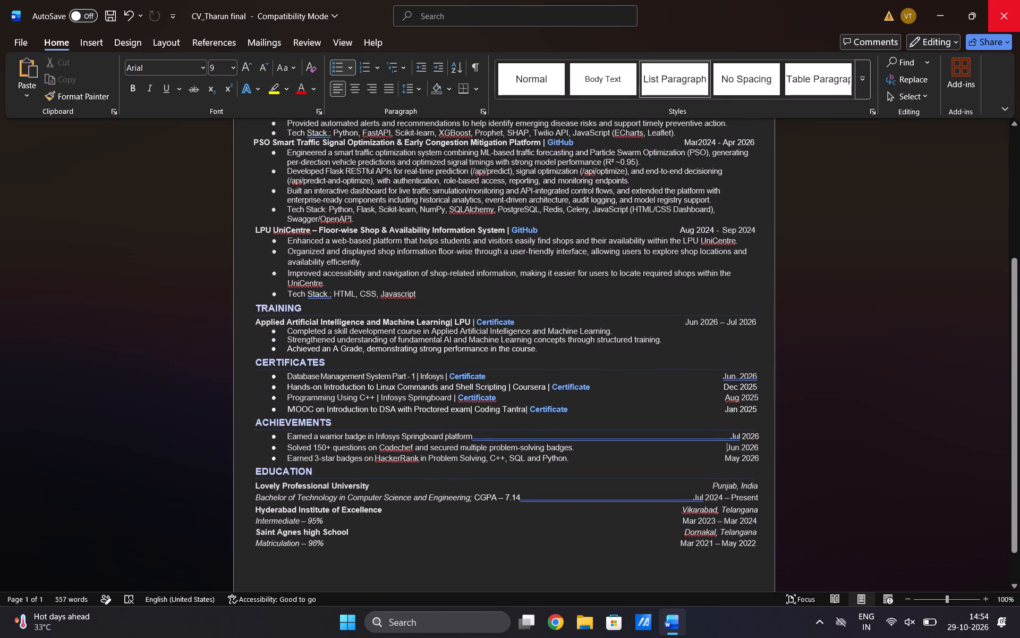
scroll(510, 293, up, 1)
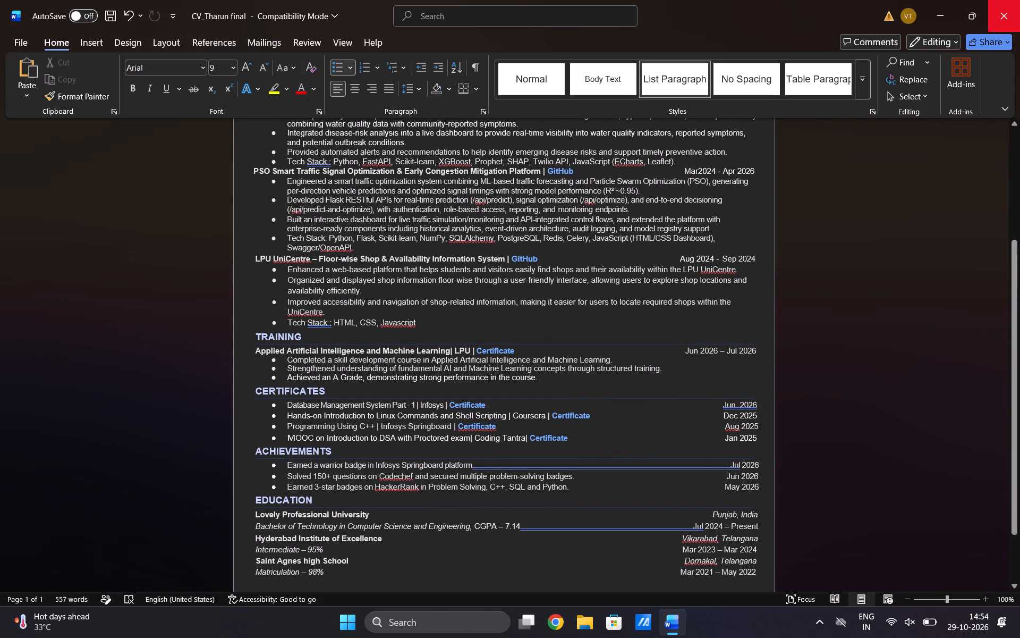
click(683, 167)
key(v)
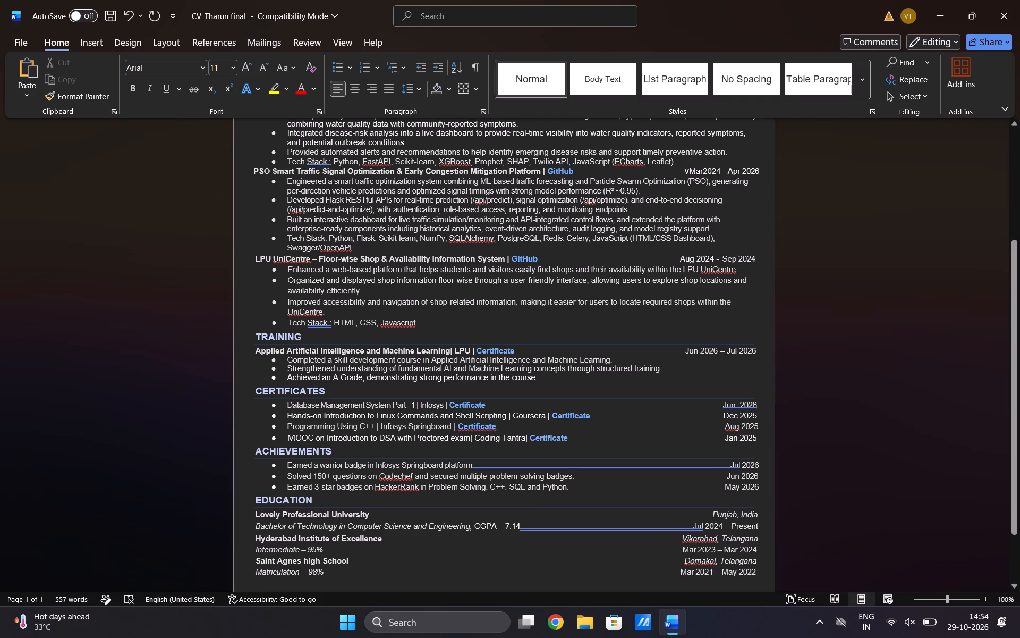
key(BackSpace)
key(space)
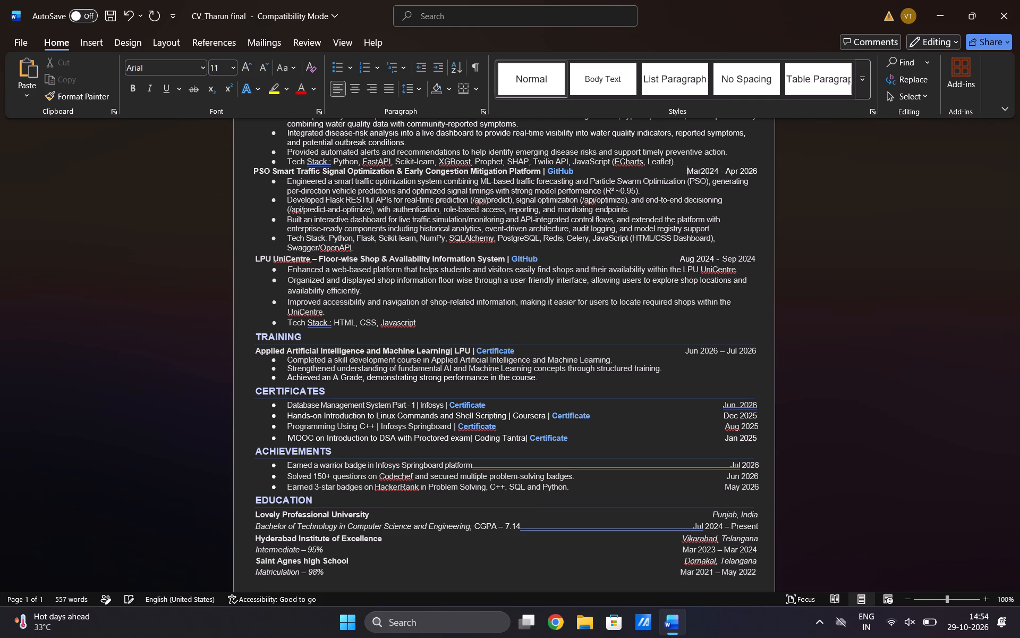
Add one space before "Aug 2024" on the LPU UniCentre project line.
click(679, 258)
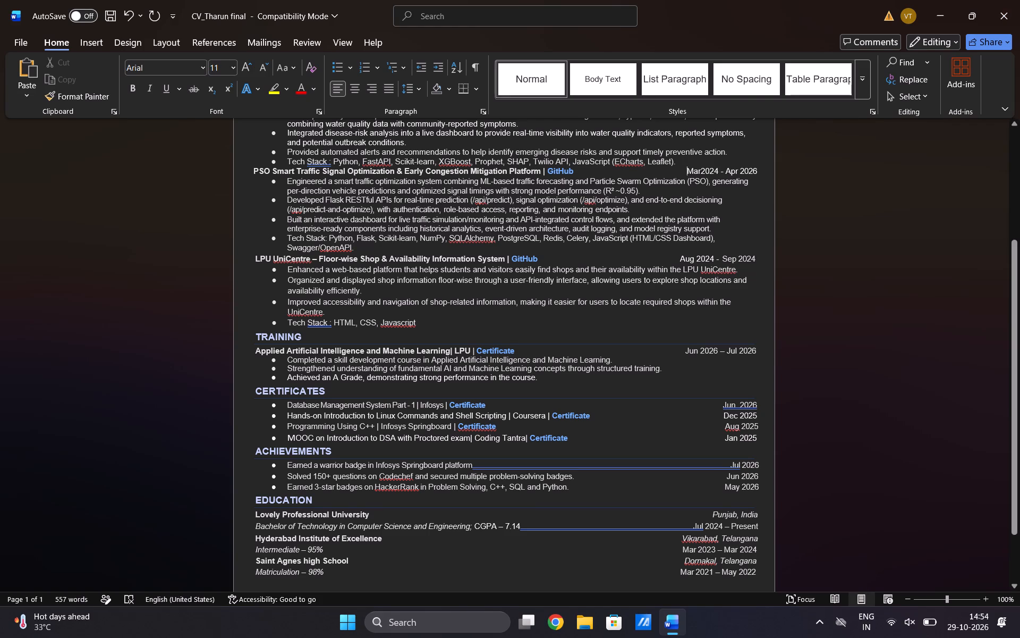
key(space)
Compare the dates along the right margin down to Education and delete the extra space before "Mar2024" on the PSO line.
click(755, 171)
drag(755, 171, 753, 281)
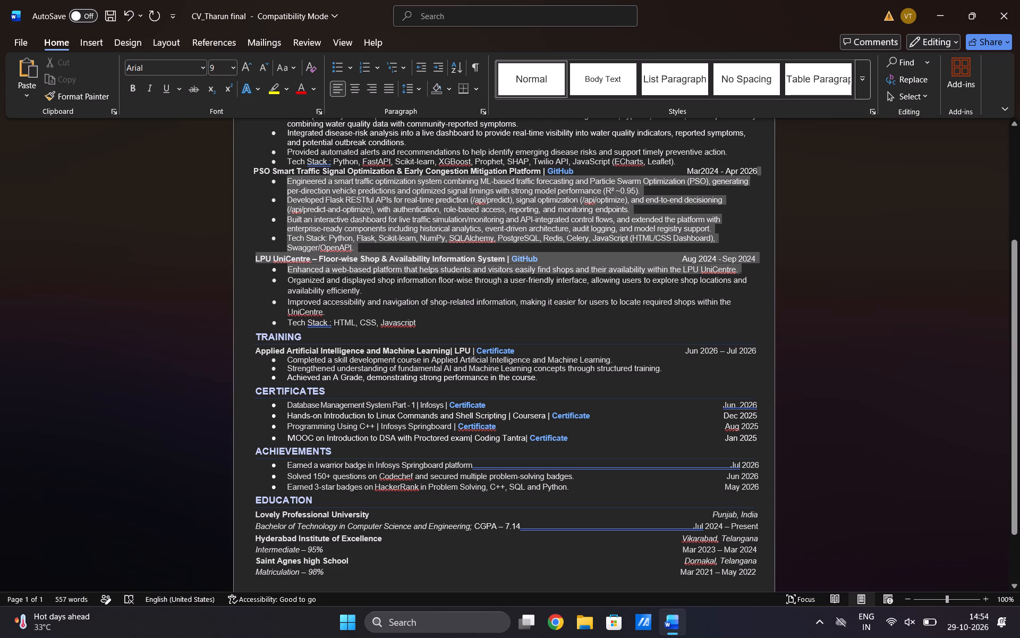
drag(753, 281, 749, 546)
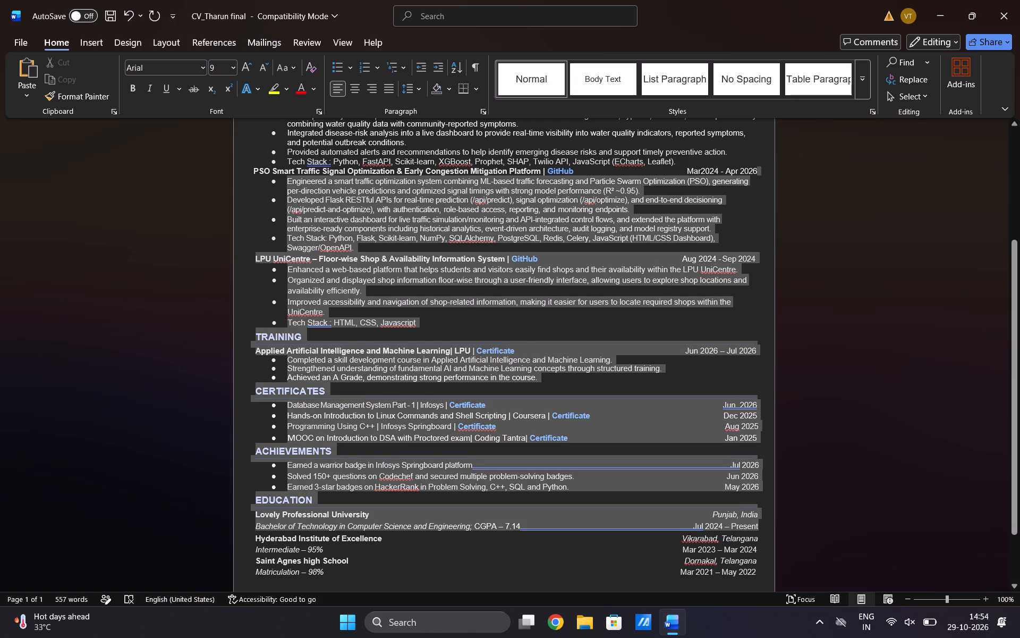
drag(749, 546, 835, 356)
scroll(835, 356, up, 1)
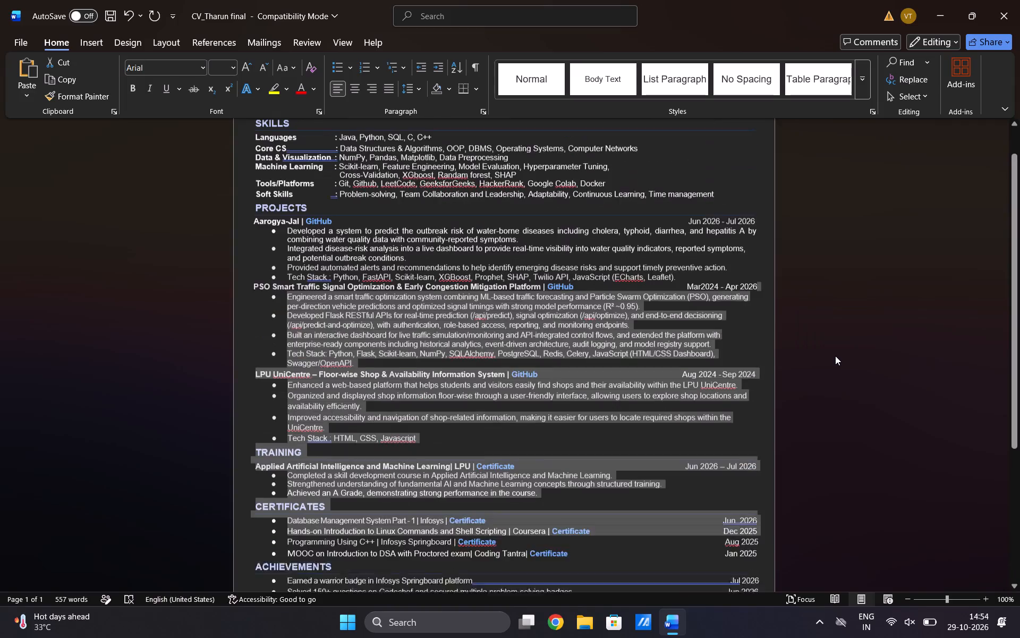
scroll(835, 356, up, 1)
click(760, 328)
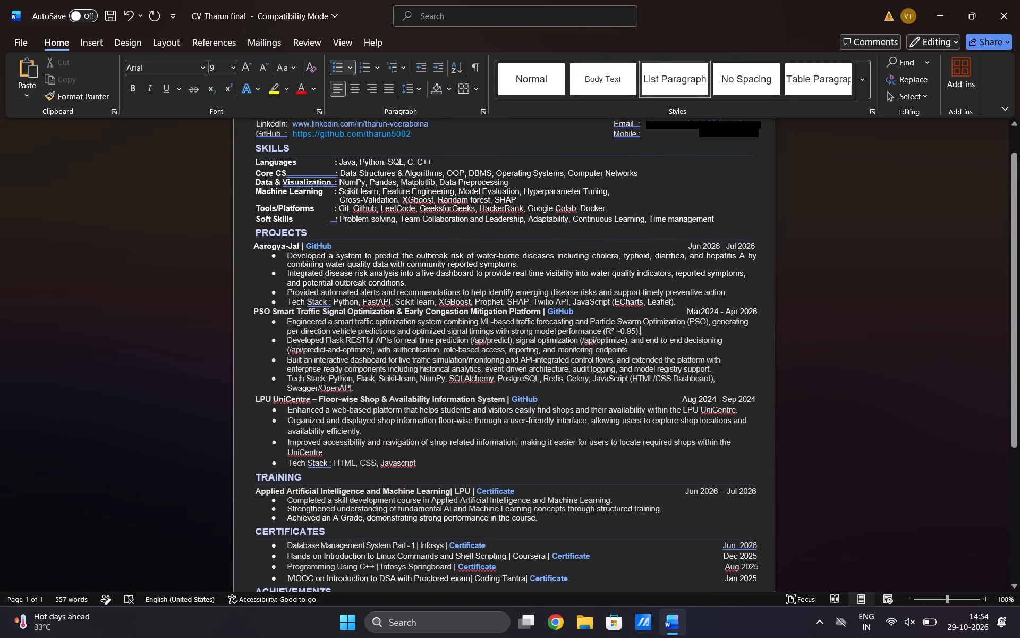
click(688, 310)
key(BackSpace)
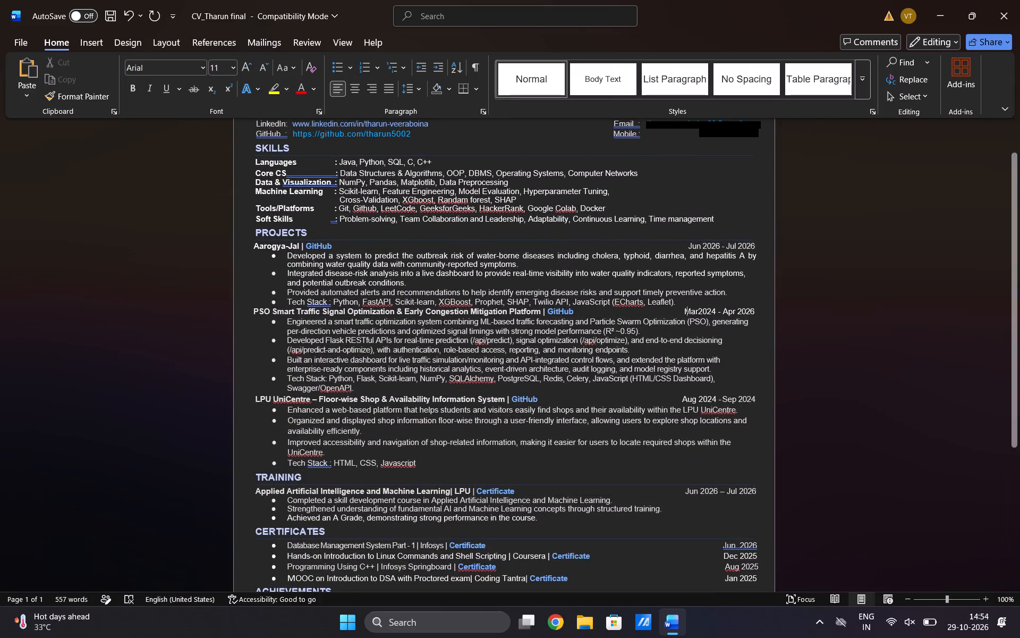
Delete three spaces before "Aug 2024" on the LPU UniCentre project line.
click(683, 399)
key(backslash)
key(BackSpace)
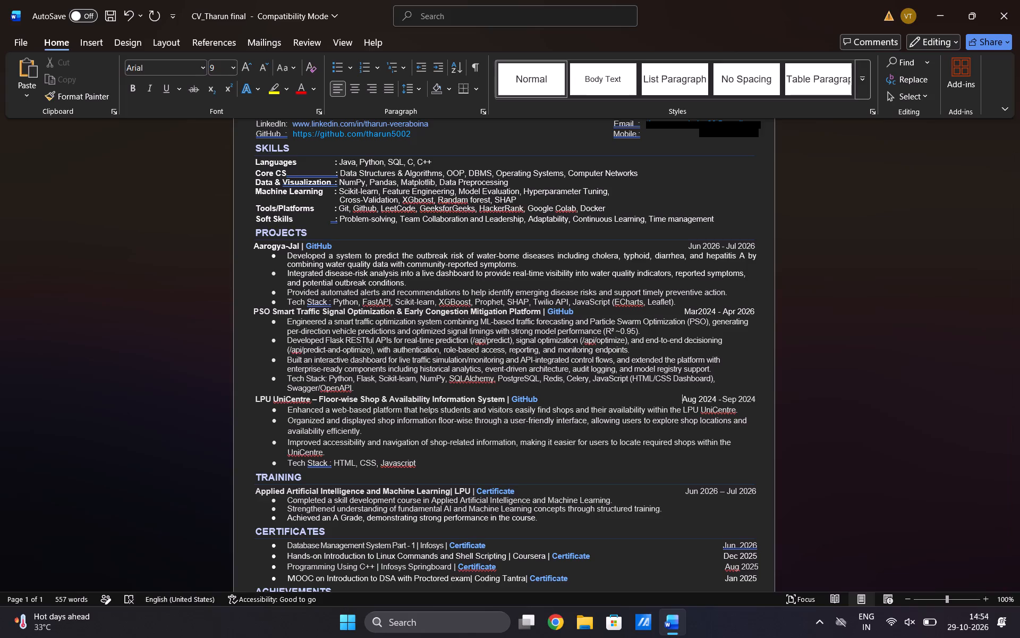
key(BackSpace)
key(BackSpace)
key(BackSpace)
Add three spaces before "Aug 2024" on the LPU UniCentre project line.
key(space)
key(space)
key(space)
scroll(683, 399, down, 2)
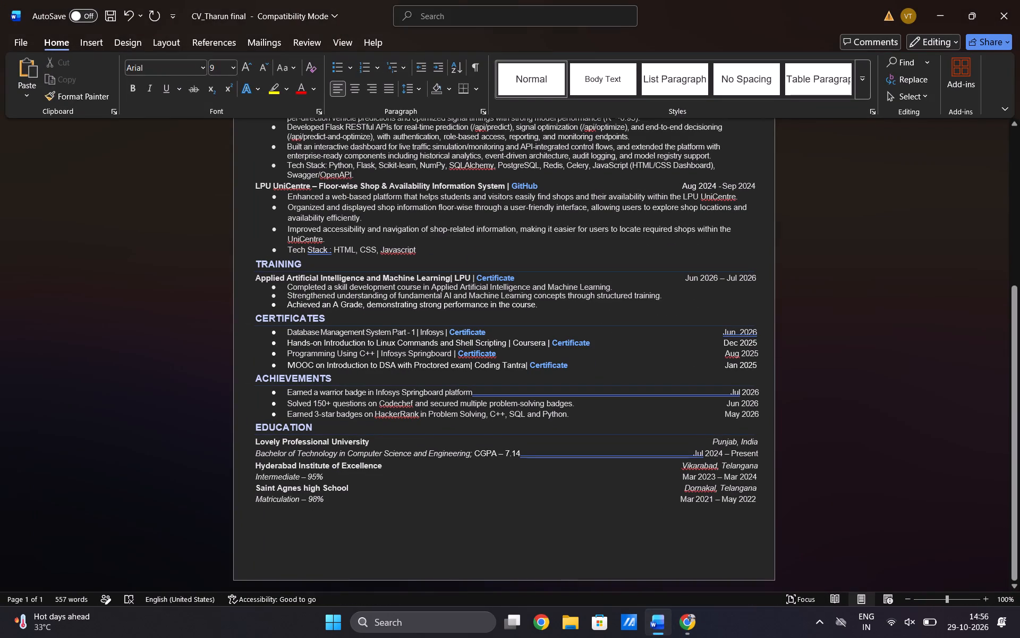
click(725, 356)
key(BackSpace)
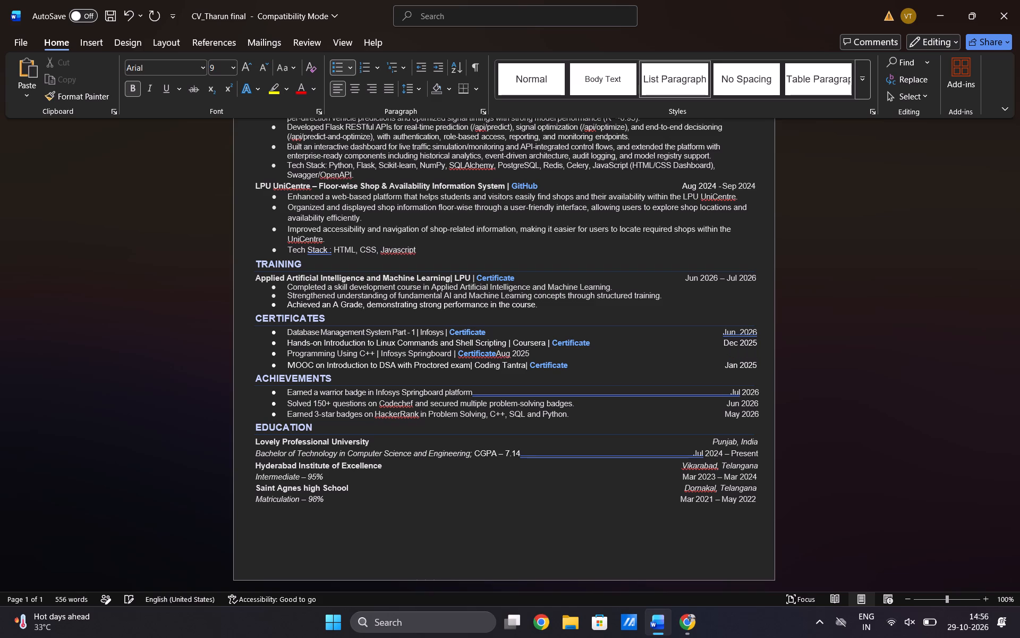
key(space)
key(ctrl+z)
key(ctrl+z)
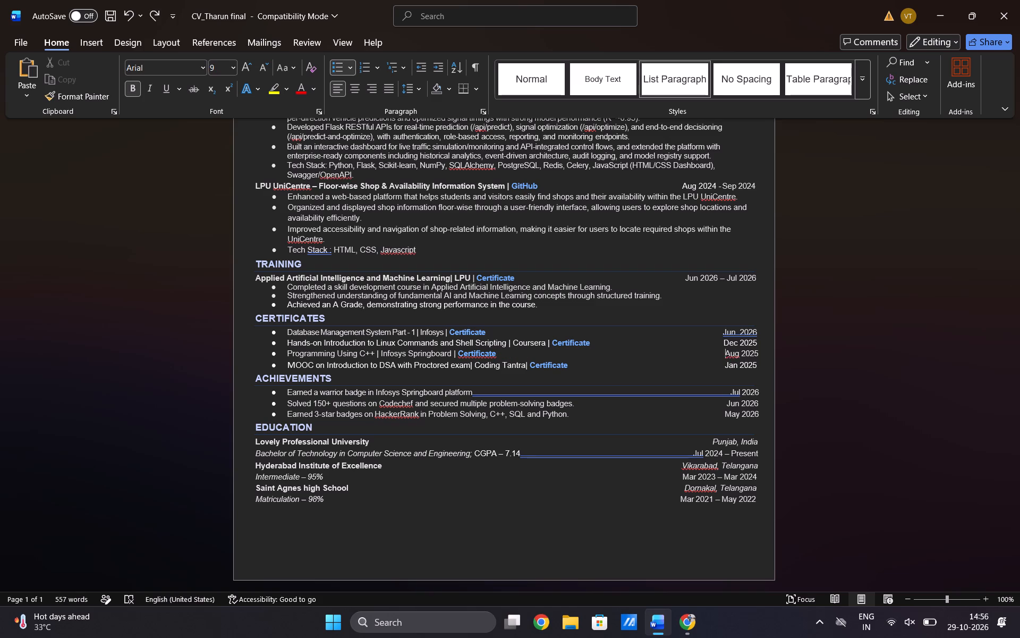
Replace the space between "Aug" and "2025" on the Programming Using C++ certificate line.
click(758, 357)
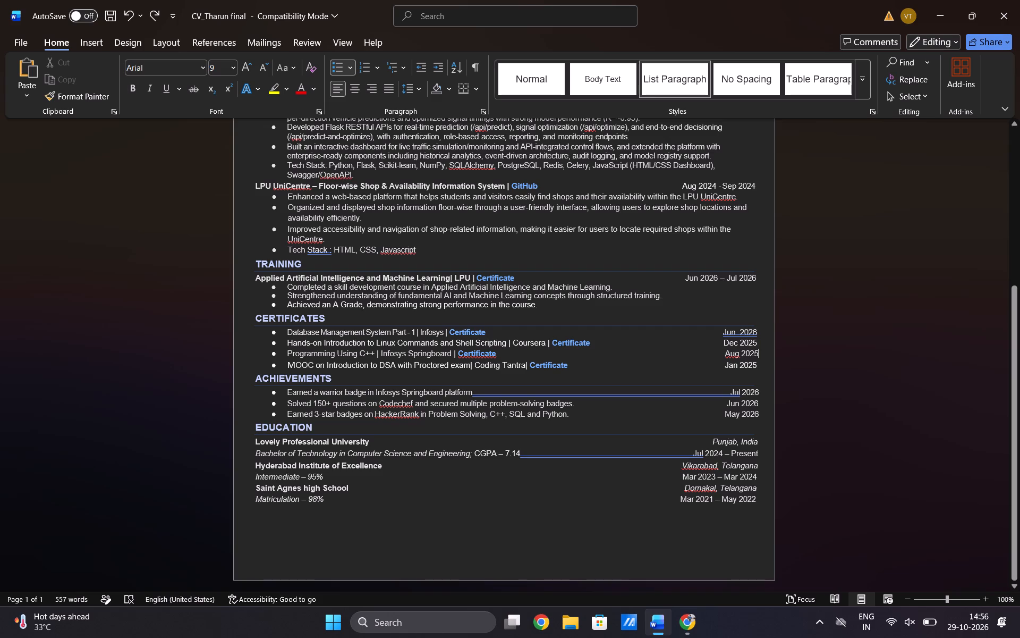
click(742, 353)
key(BackSpace)
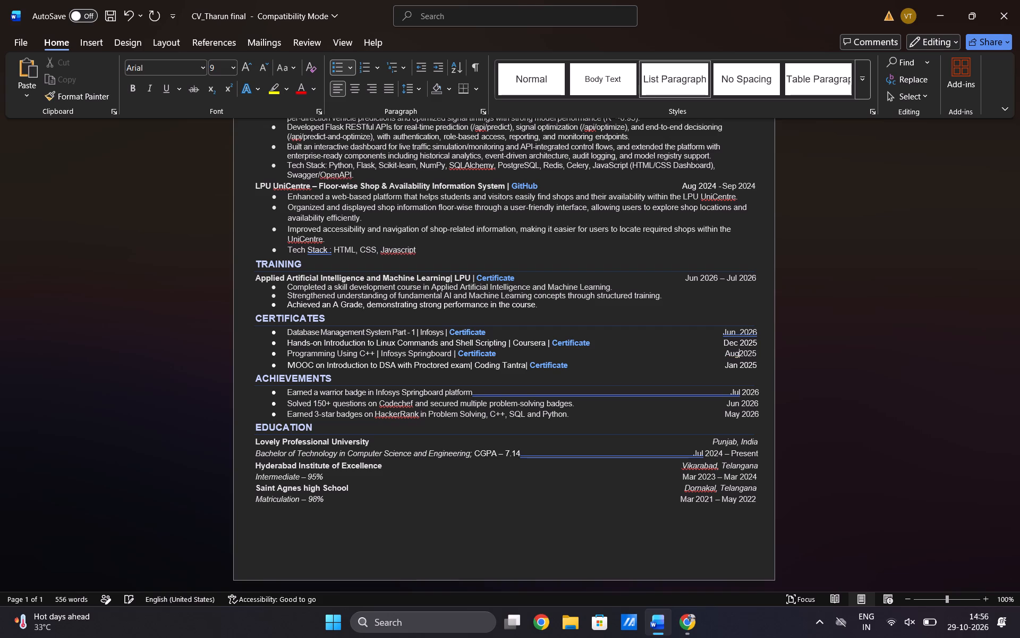
key(space)
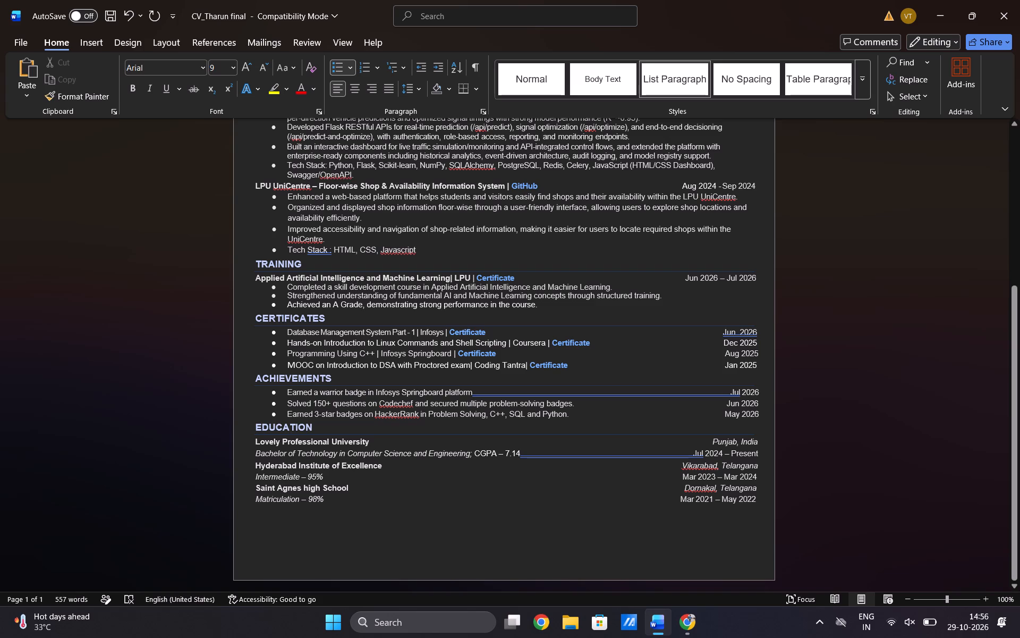
Add one space before "Dec 2025" on the Linux Commands line and one before the June 2026 date on the Database Management System line.
click(723, 340)
key(space)
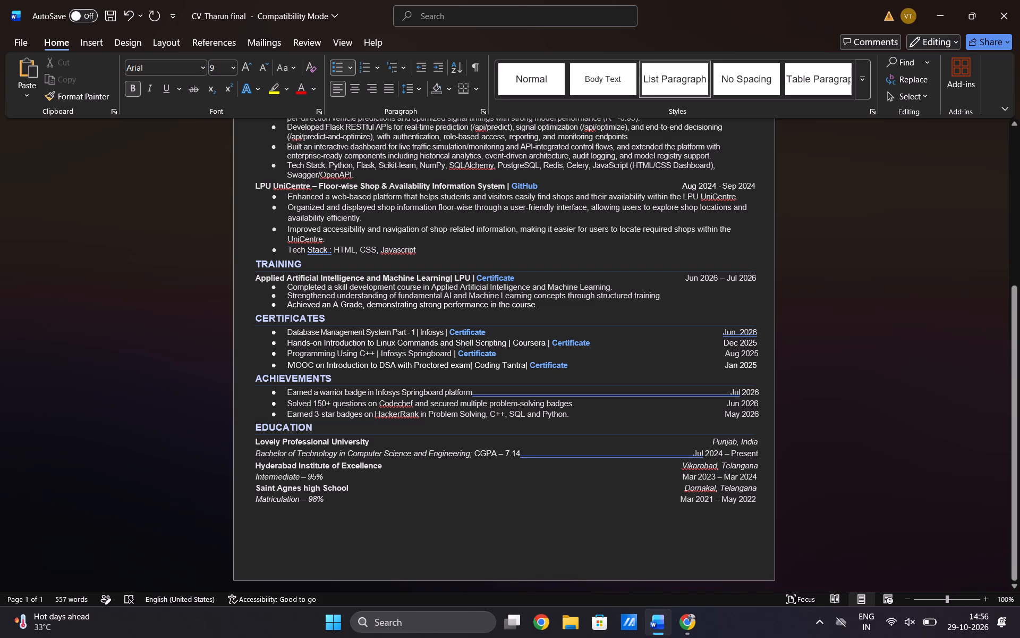
click(723, 333)
key(space)
Check the alignment of the remaining Certificates and Achievements dates against the dates in the Projects and Training sections.
click(727, 370)
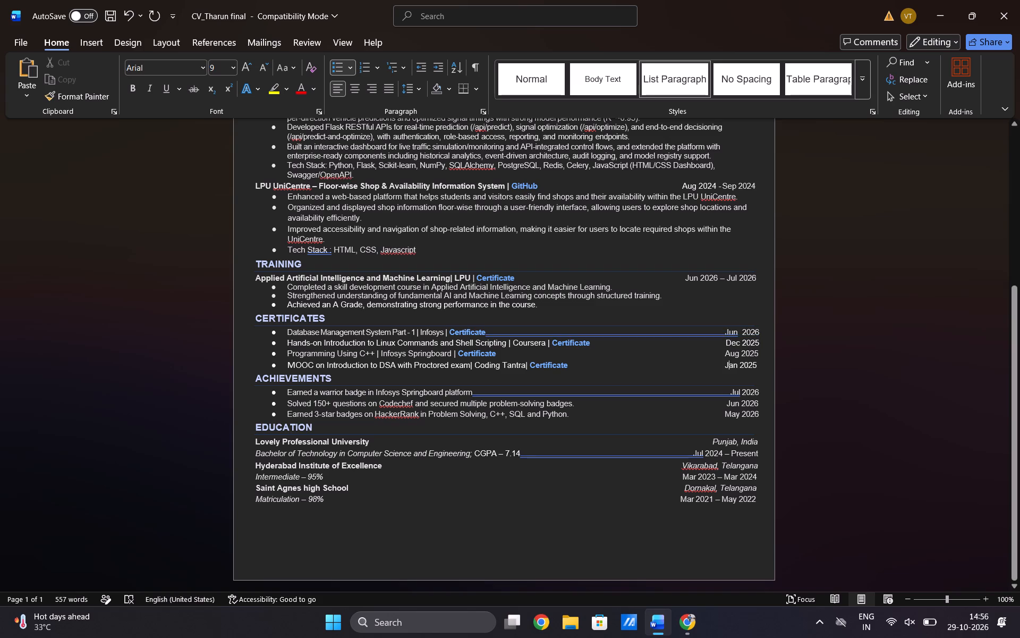
click(725, 368)
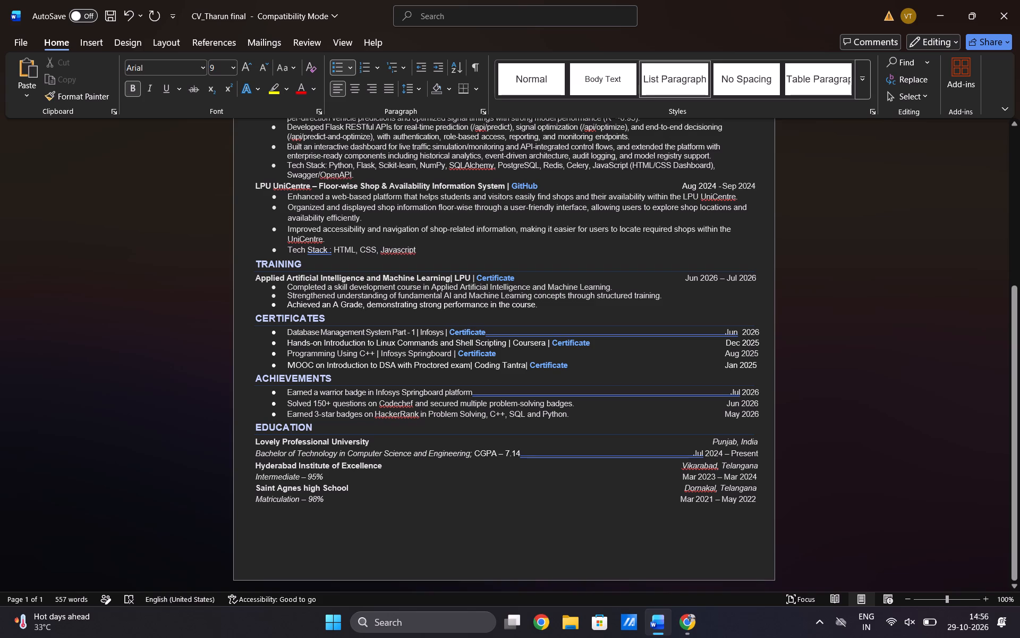
click(725, 401)
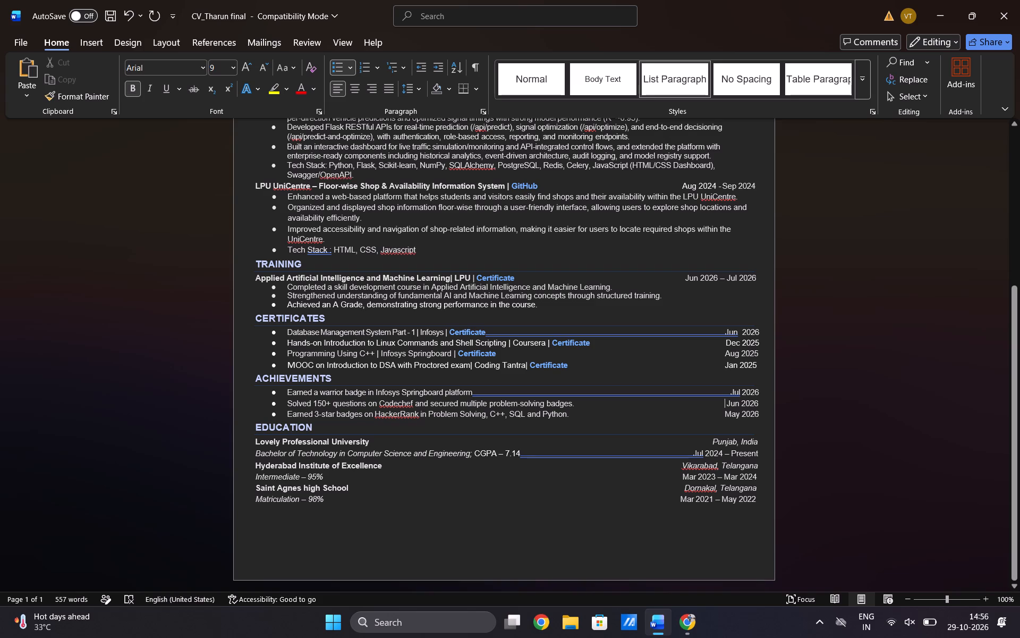
click(729, 402)
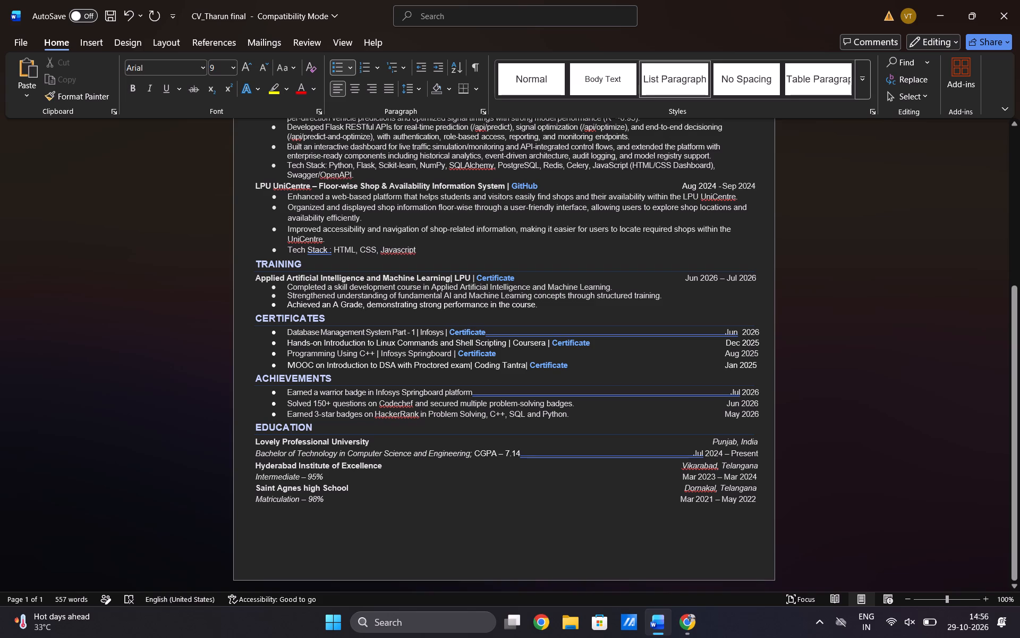
click(726, 406)
scroll(722, 414, up, 2)
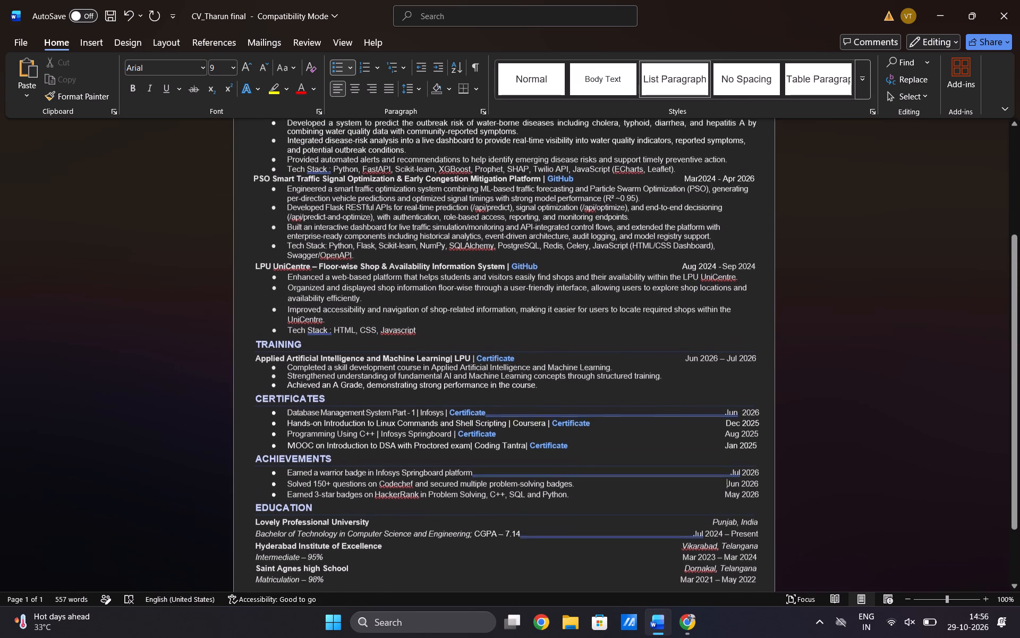
scroll(722, 414, up, 2)
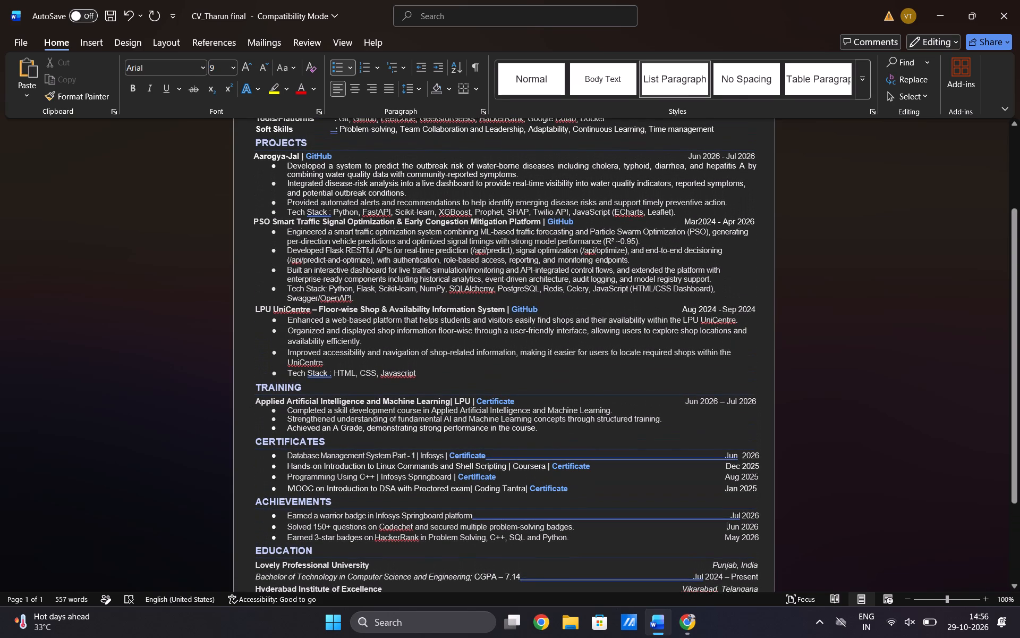
scroll(722, 414, up, 1)
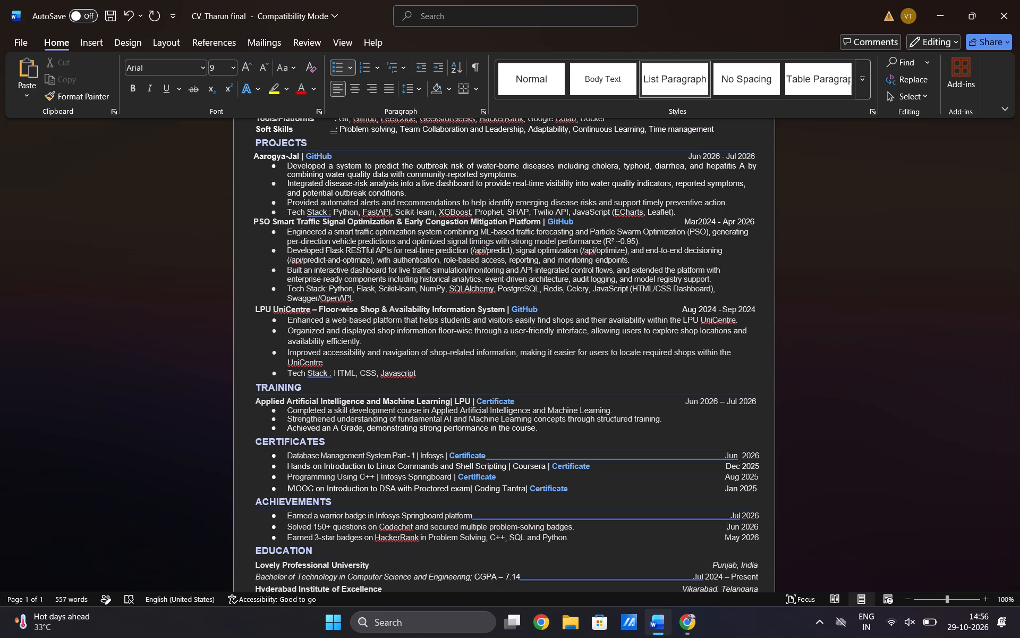
scroll(722, 414, down, 1)
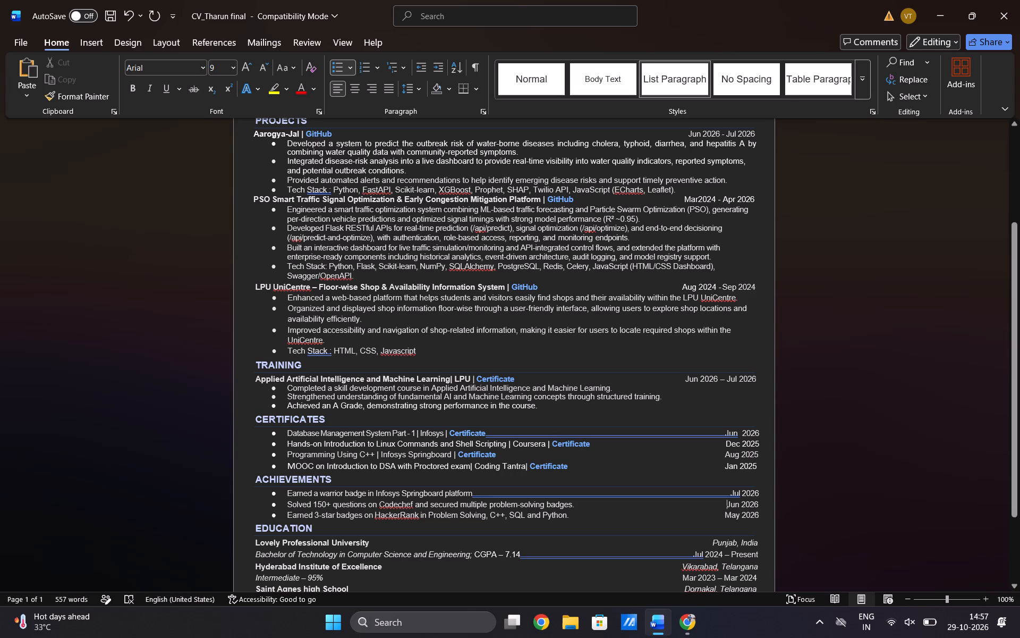
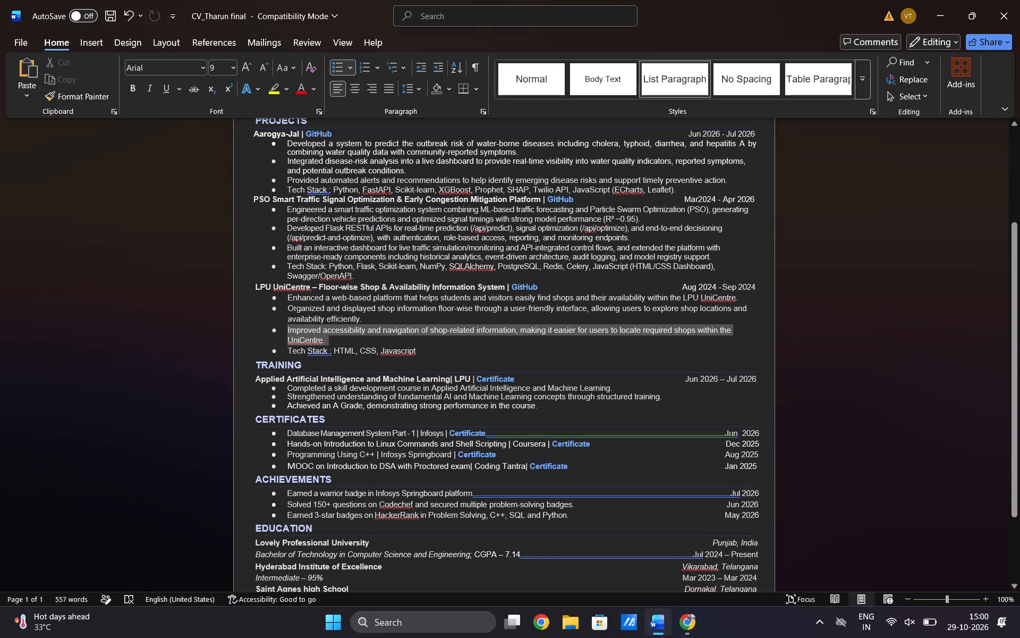
drag(299, 333, 296, 333)
key(BackSpace)
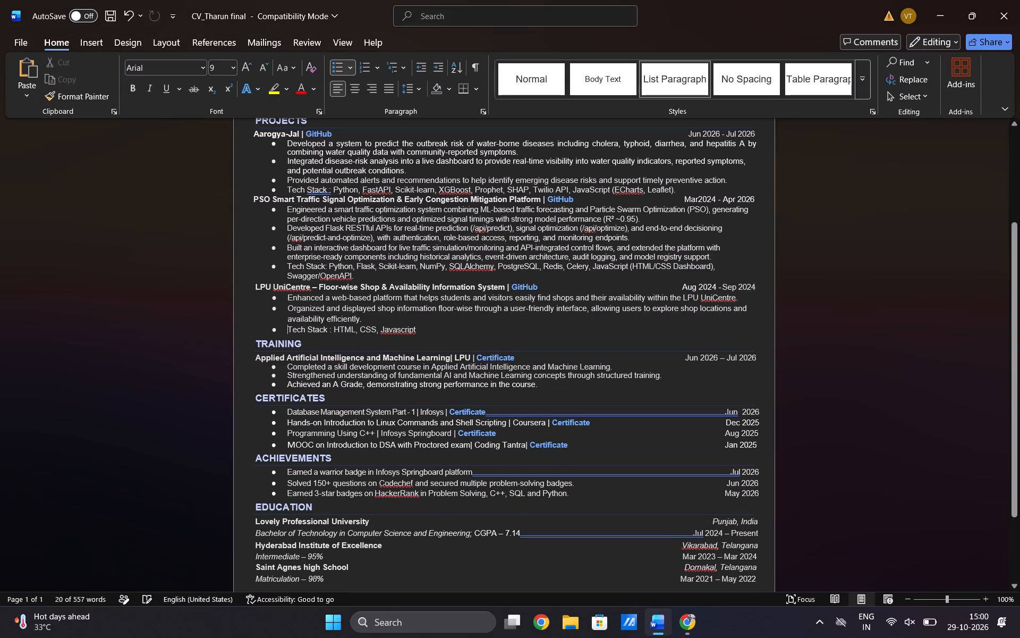
click(371, 320)
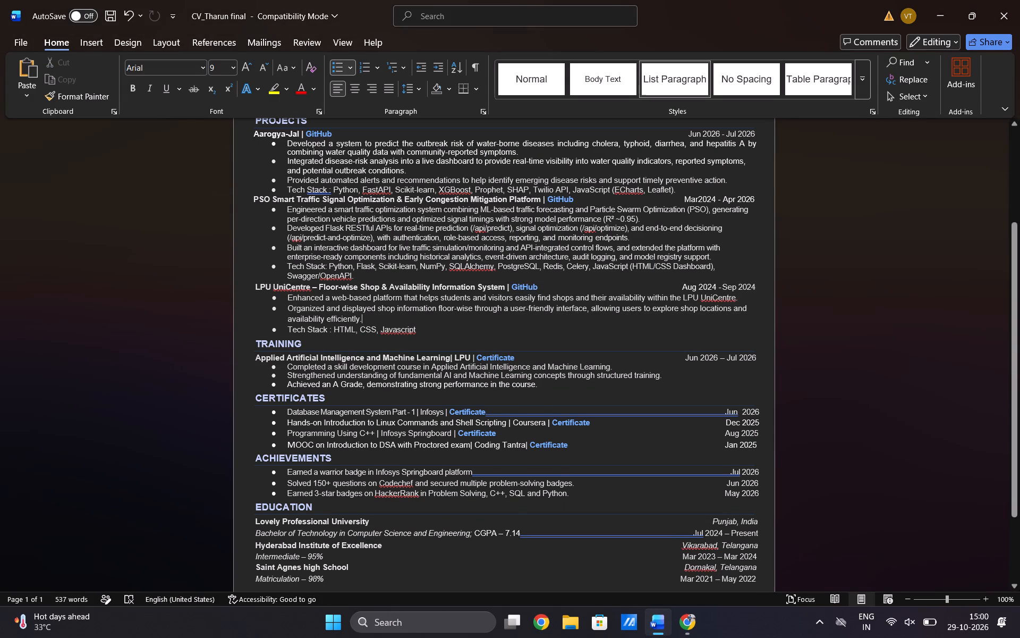
key(Return)
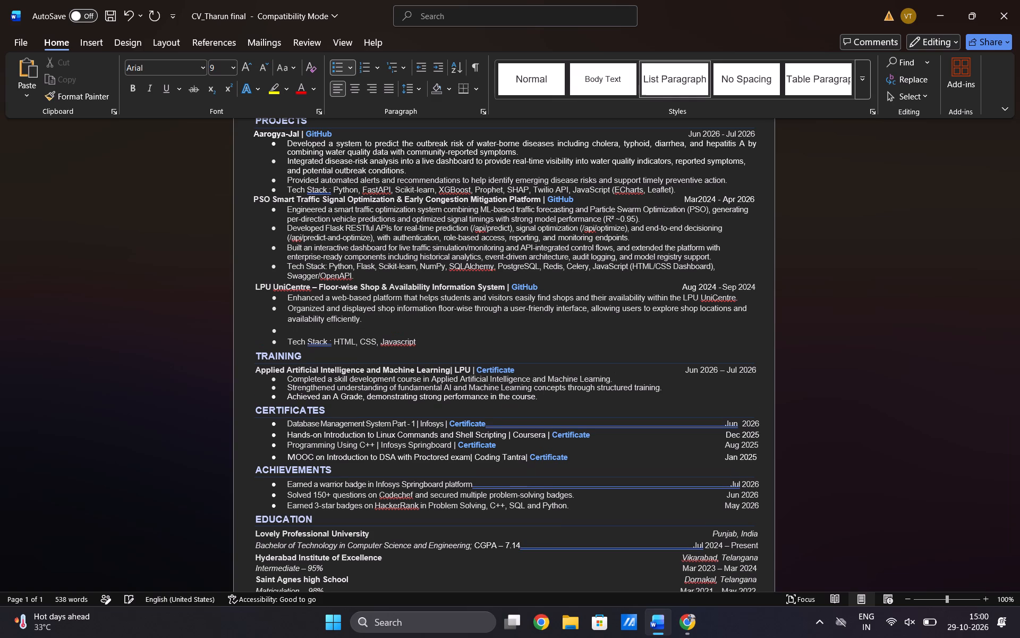
key(ctrl+v)
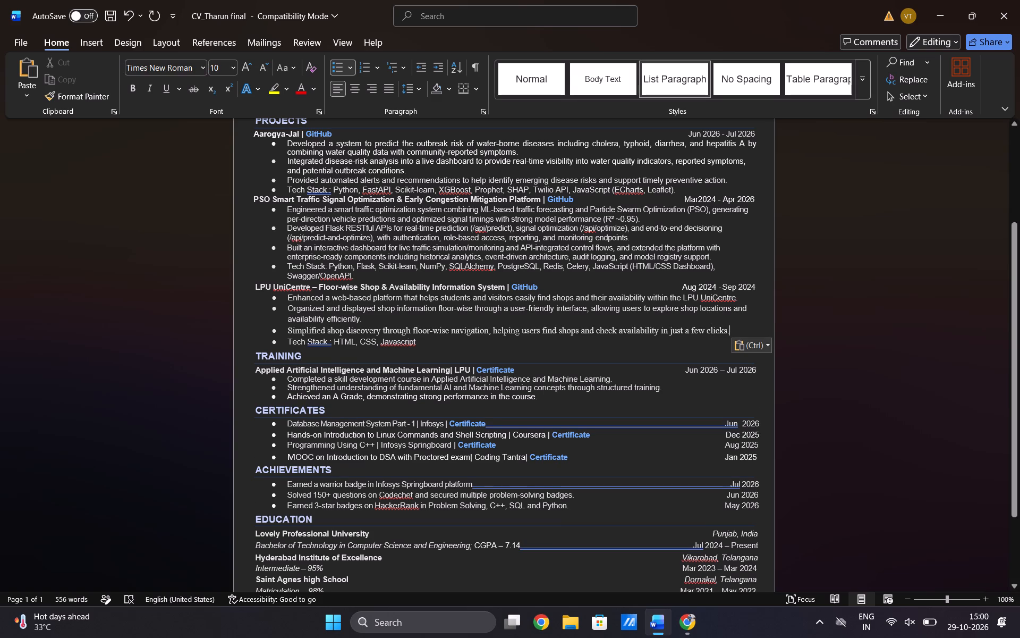
Format the pasted "Simplified shop discovery" bullet in Arial, size 9.
drag(728, 329, 610, 324)
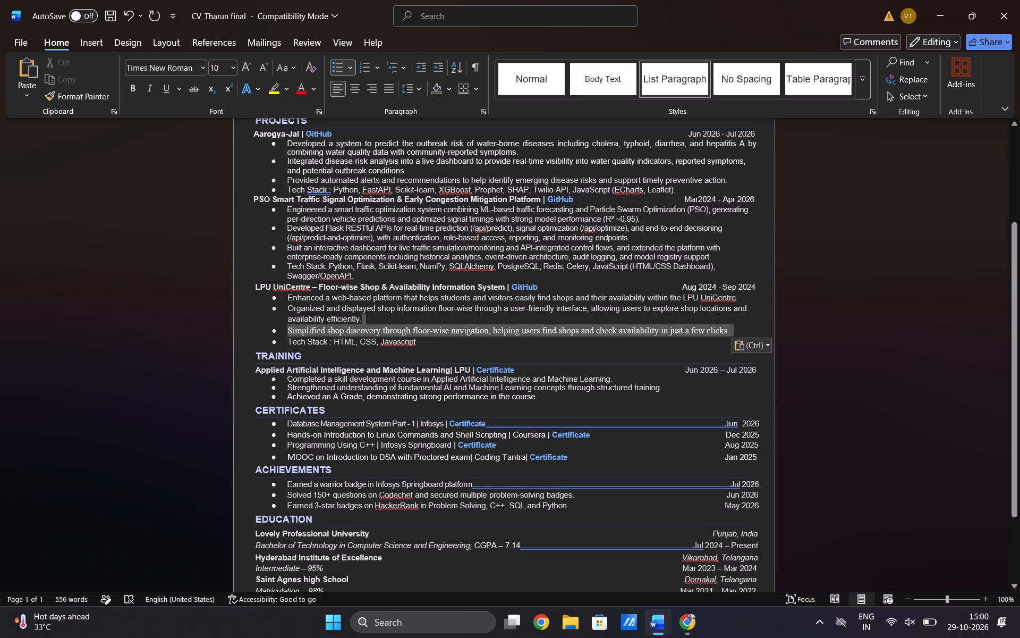
drag(610, 324, 328, 331)
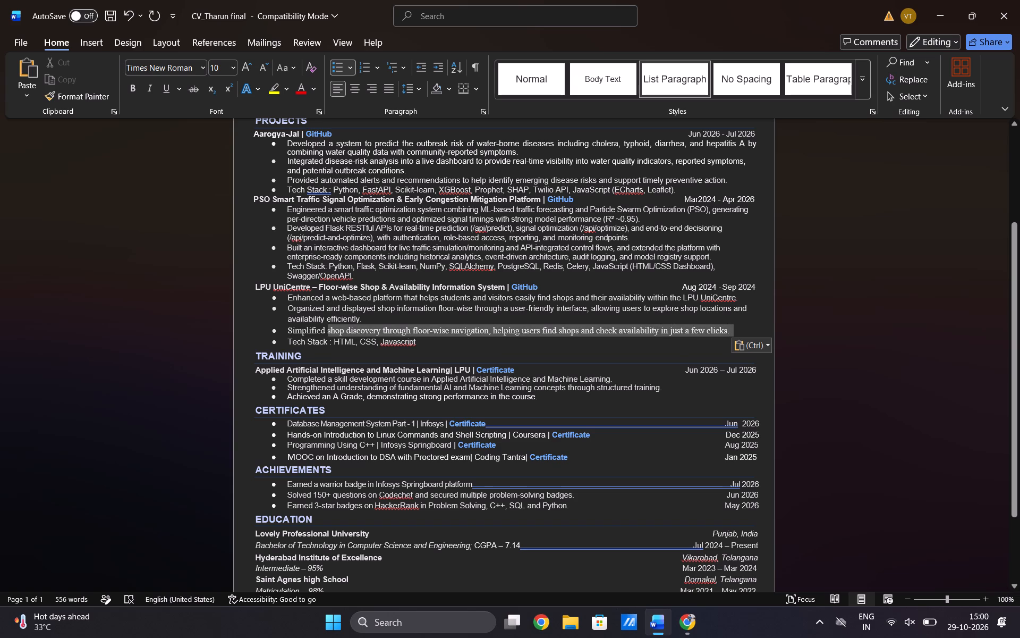
drag(328, 331, 262, 325)
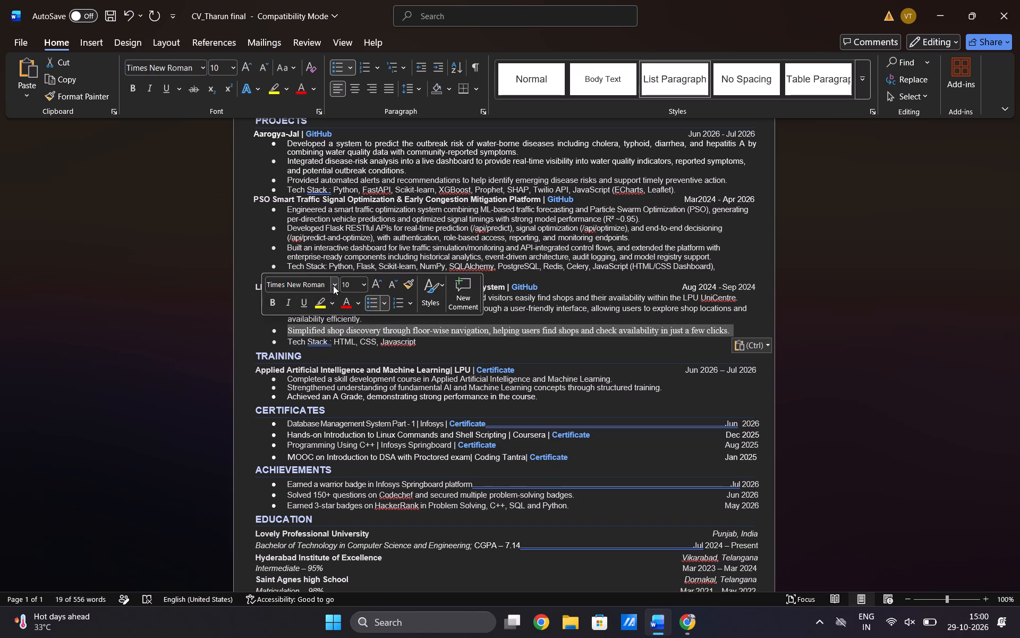
click(333, 286)
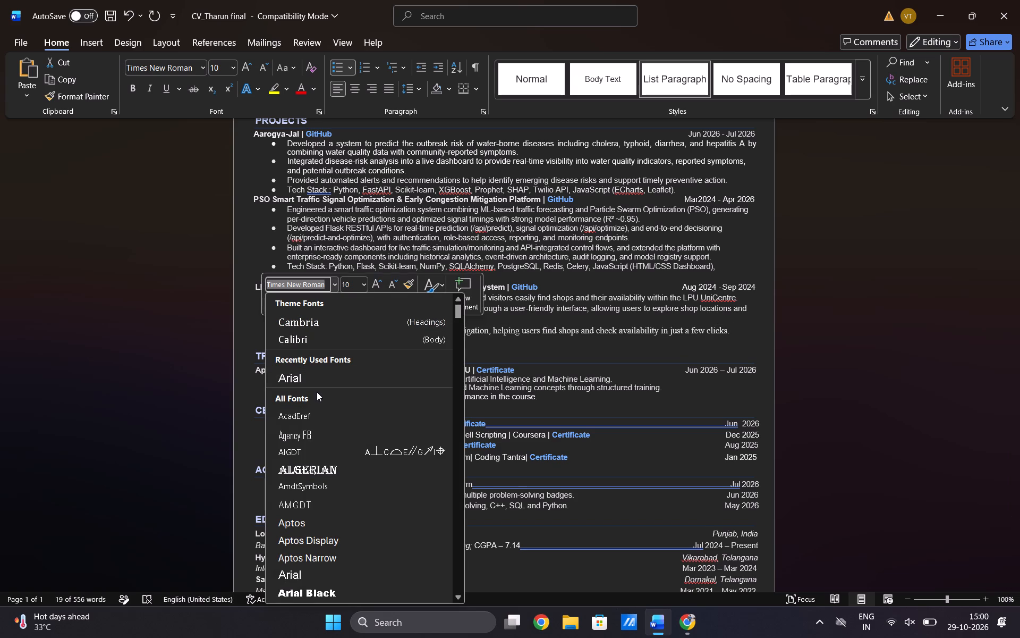
click(310, 376)
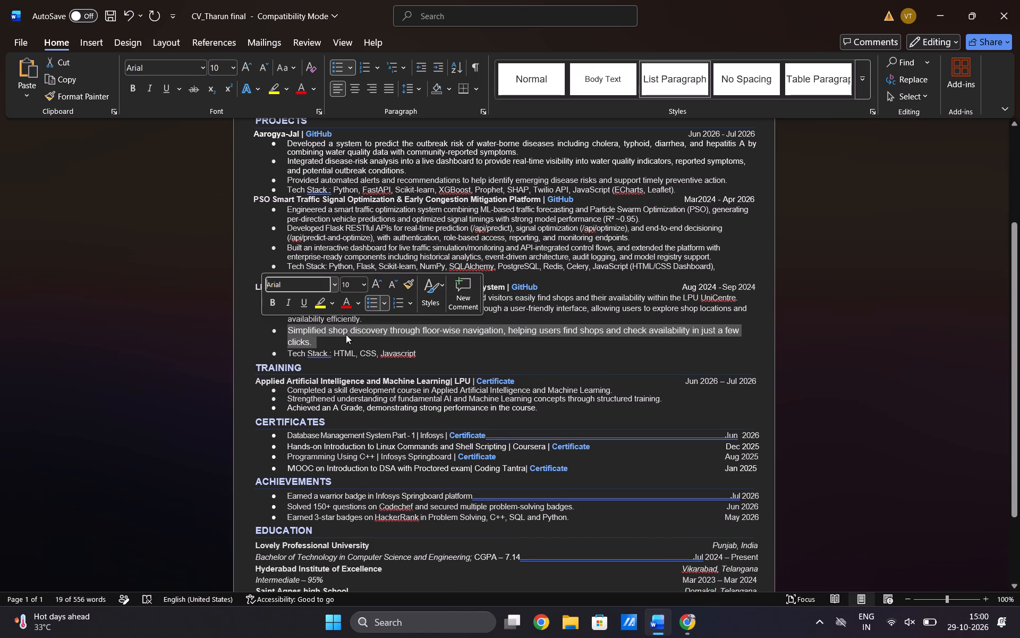
click(362, 288)
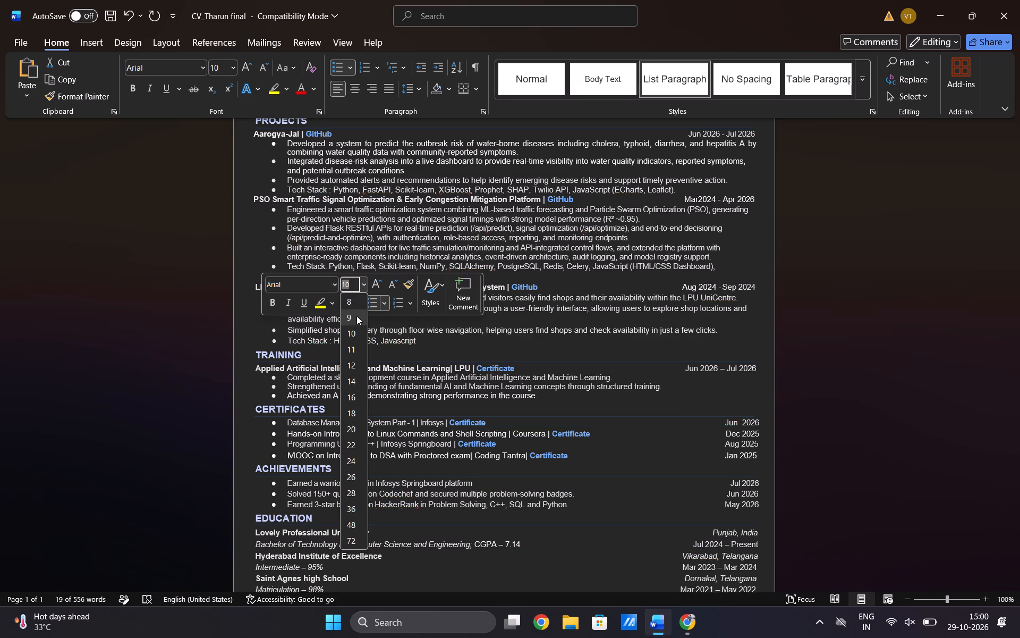
click(356, 316)
click(175, 397)
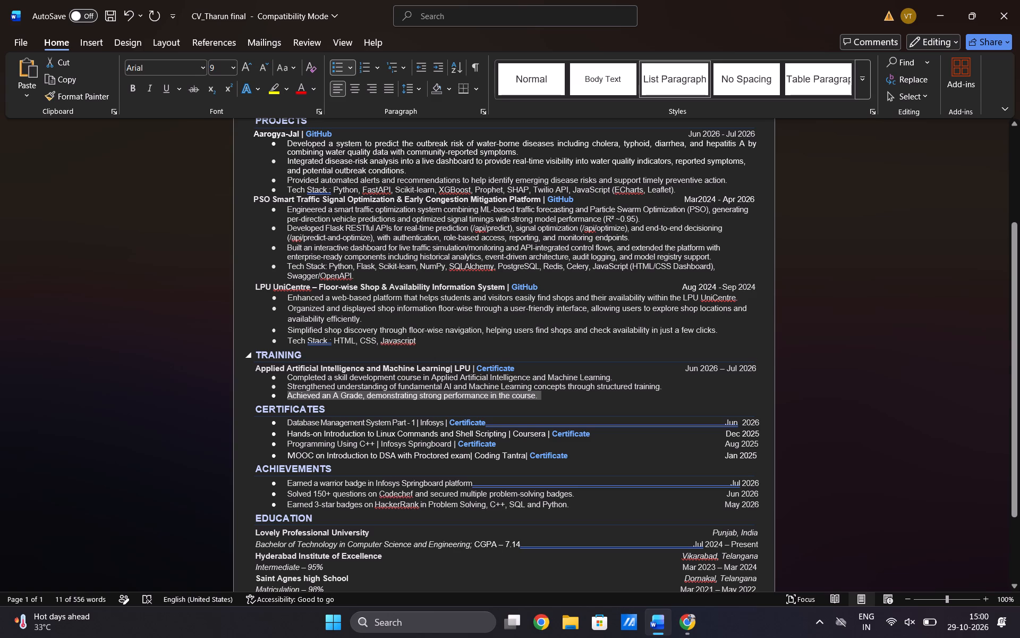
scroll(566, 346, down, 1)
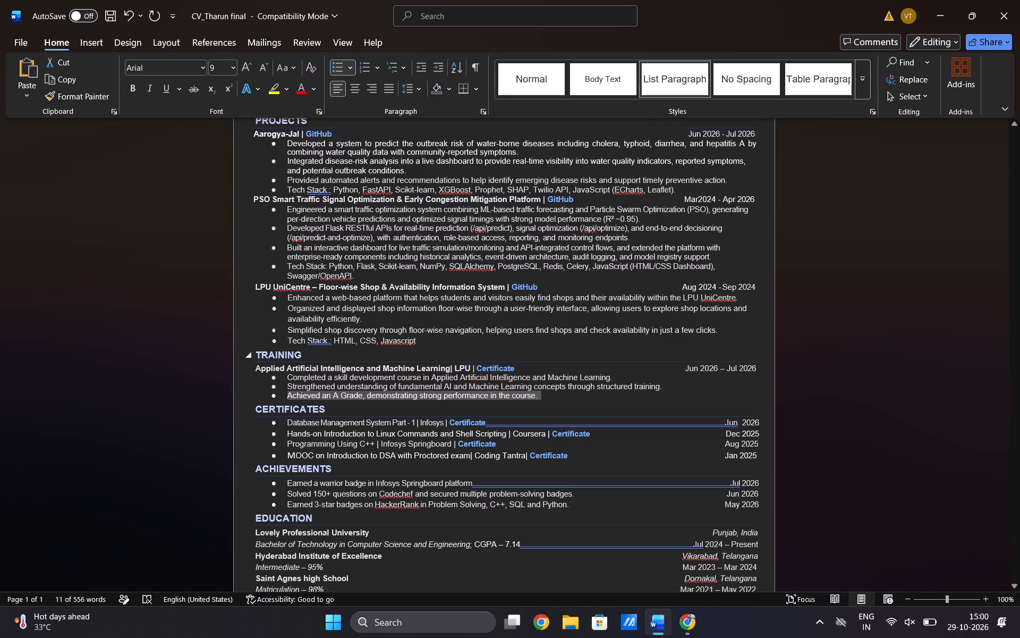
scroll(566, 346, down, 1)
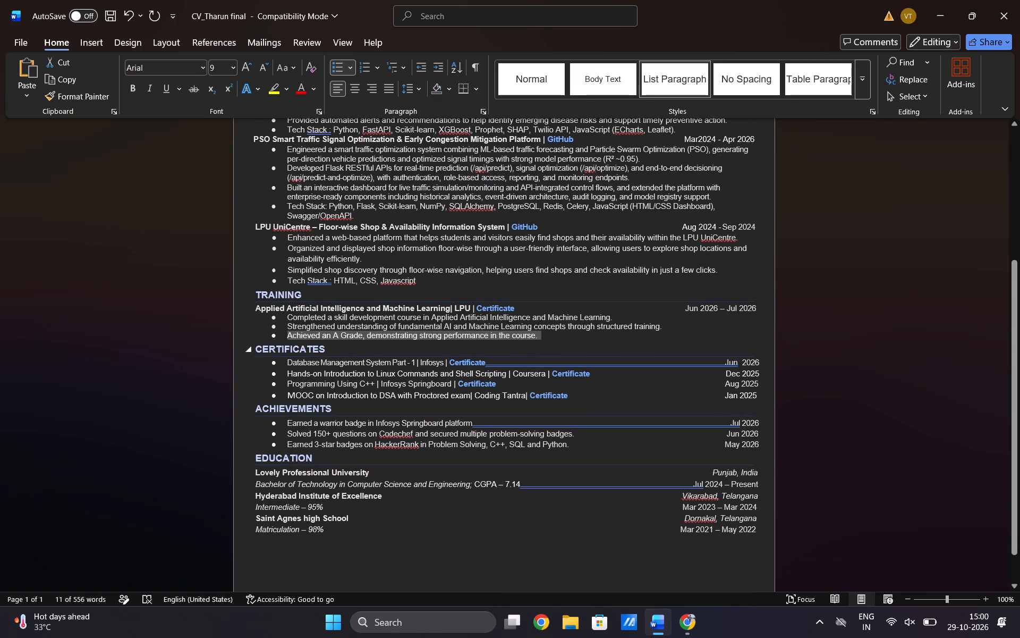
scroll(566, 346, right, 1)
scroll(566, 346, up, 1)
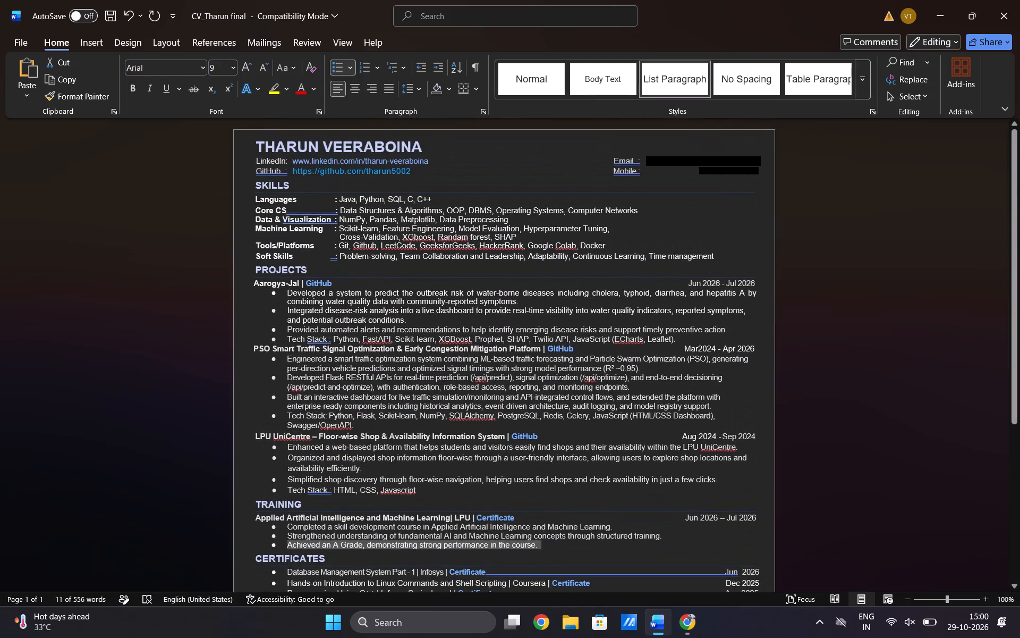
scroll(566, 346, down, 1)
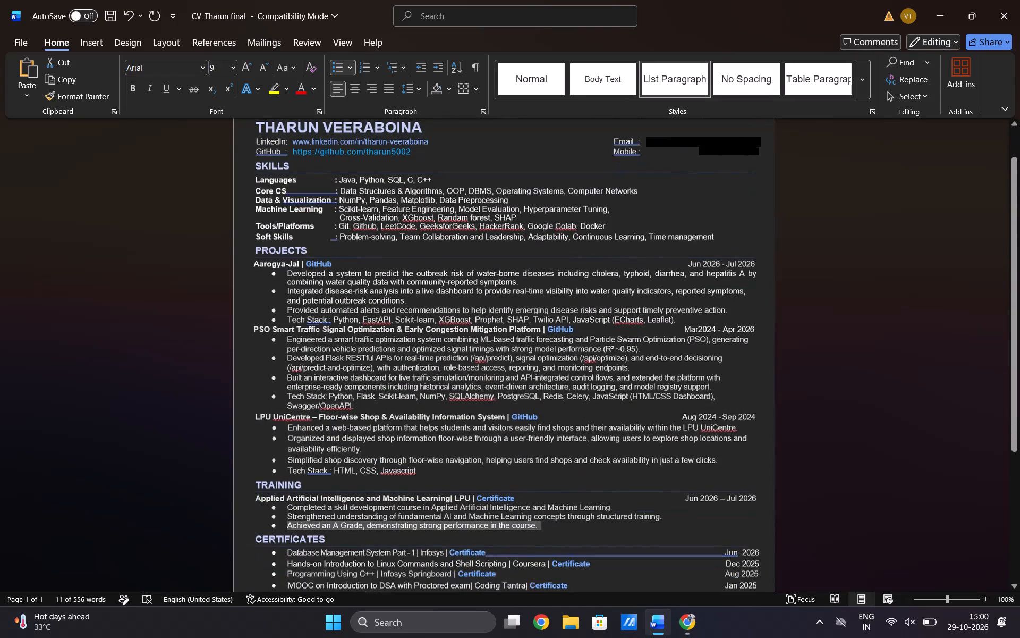
Insert a space before the date ranges of the training entry and the LPU UniCentre, PSO Smart Traffic and Aarogya-Jal projects to align them.
scroll(566, 346, down, 1)
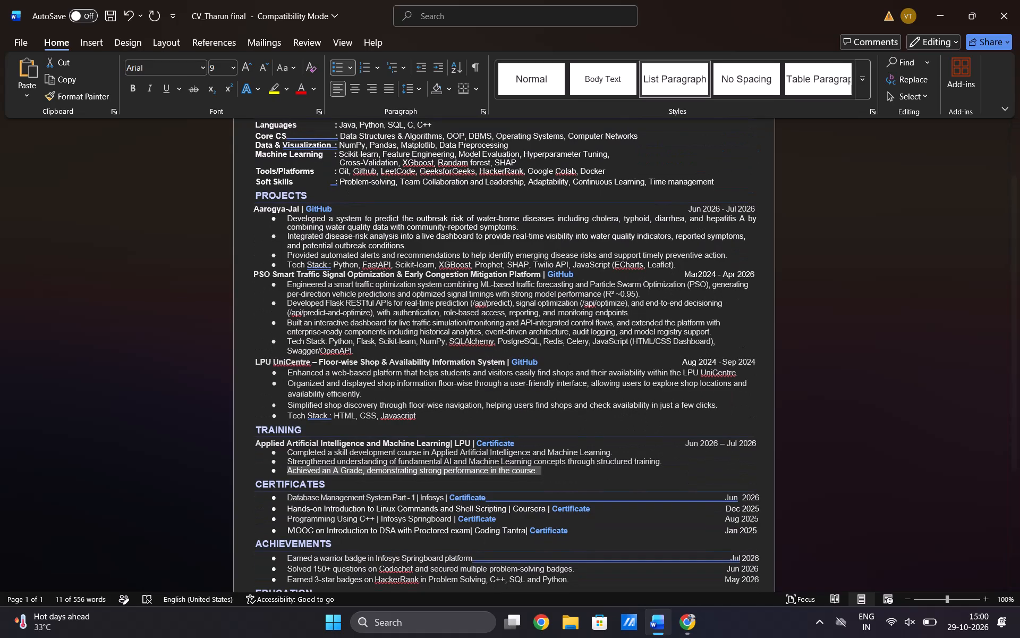
scroll(566, 346, down, 1)
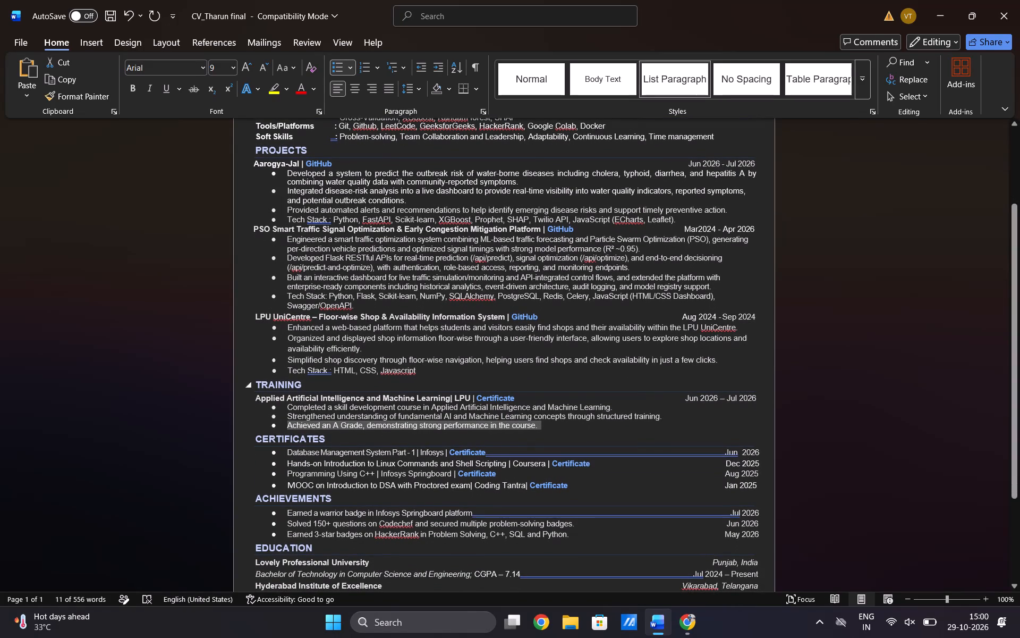
click(686, 398)
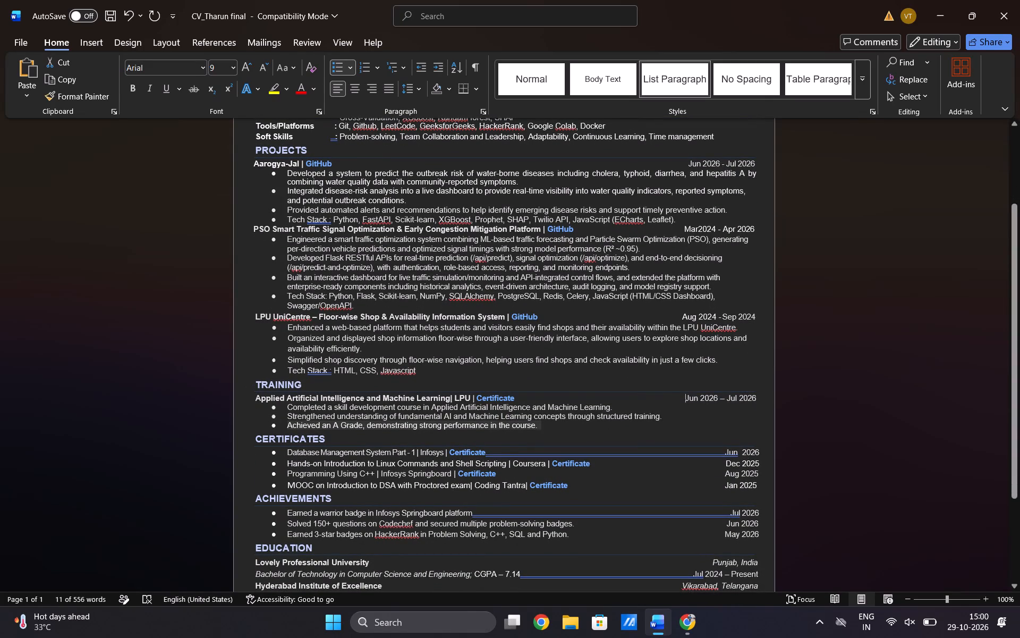
key(space)
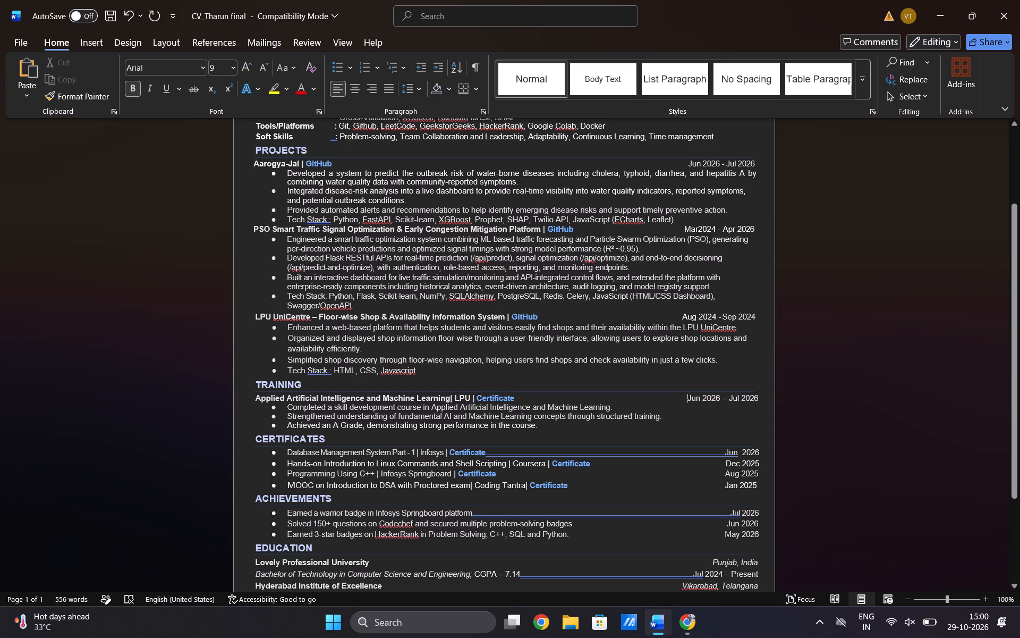
click(682, 314)
key(space)
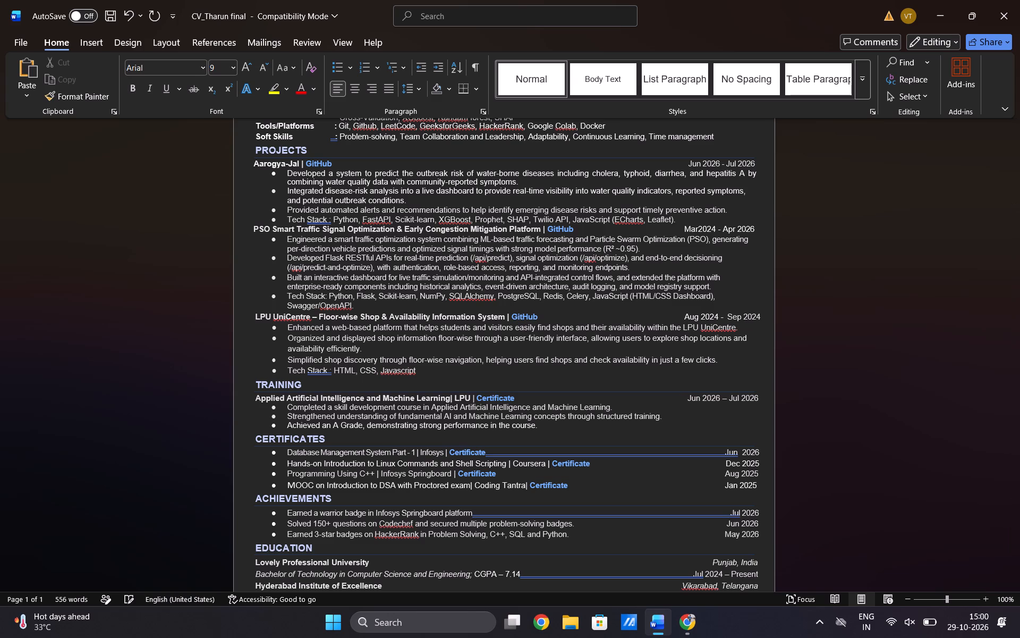
click(685, 230)
key(space)
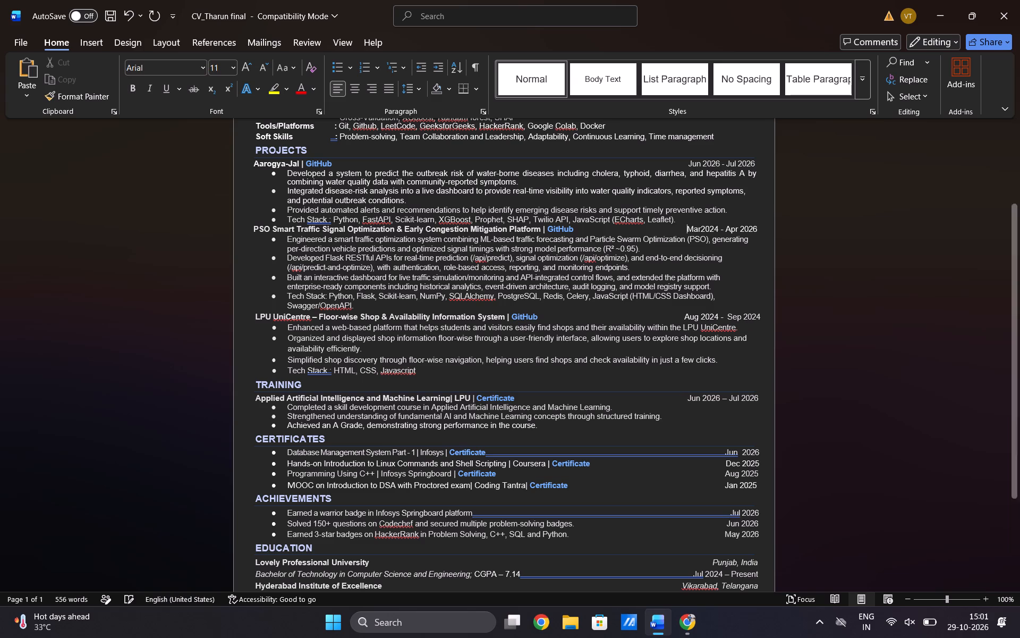
click(688, 163)
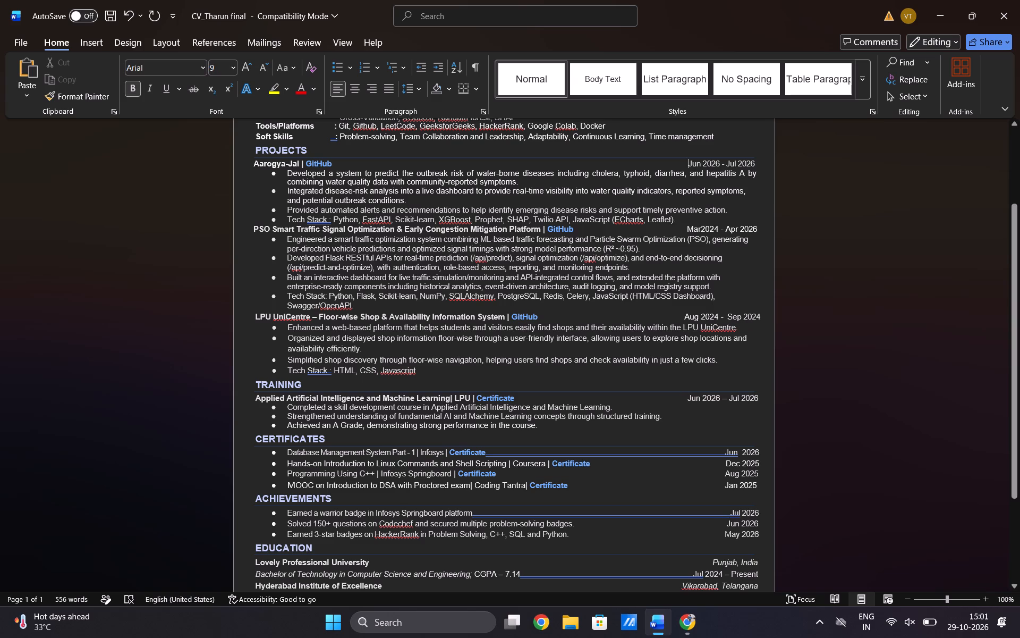
key(space)
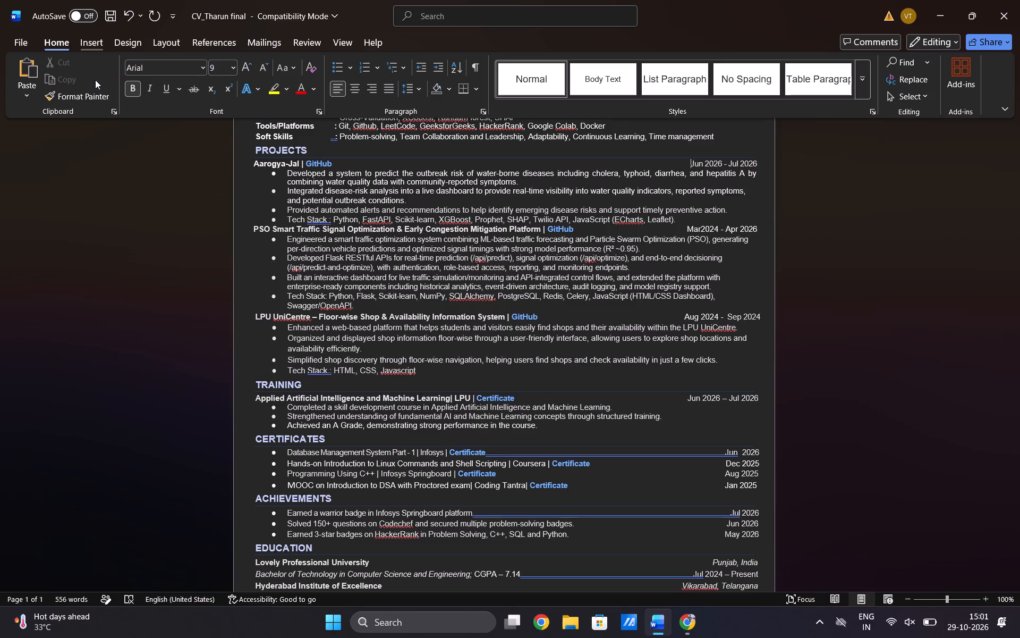
Start exporting the CV as a PDF document into the Downloads folder.
click(28, 40)
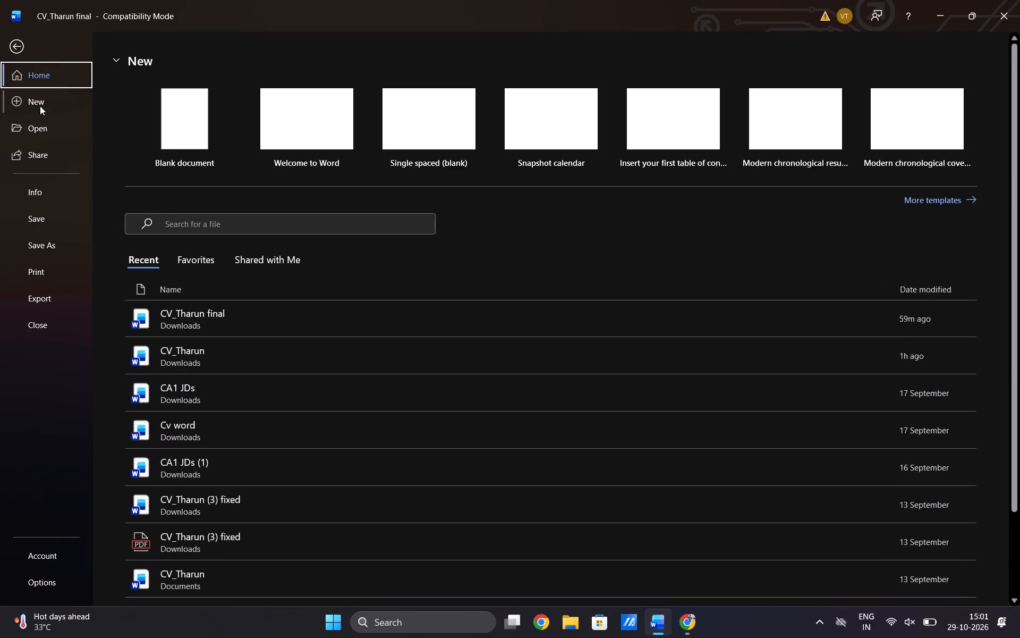
click(41, 240)
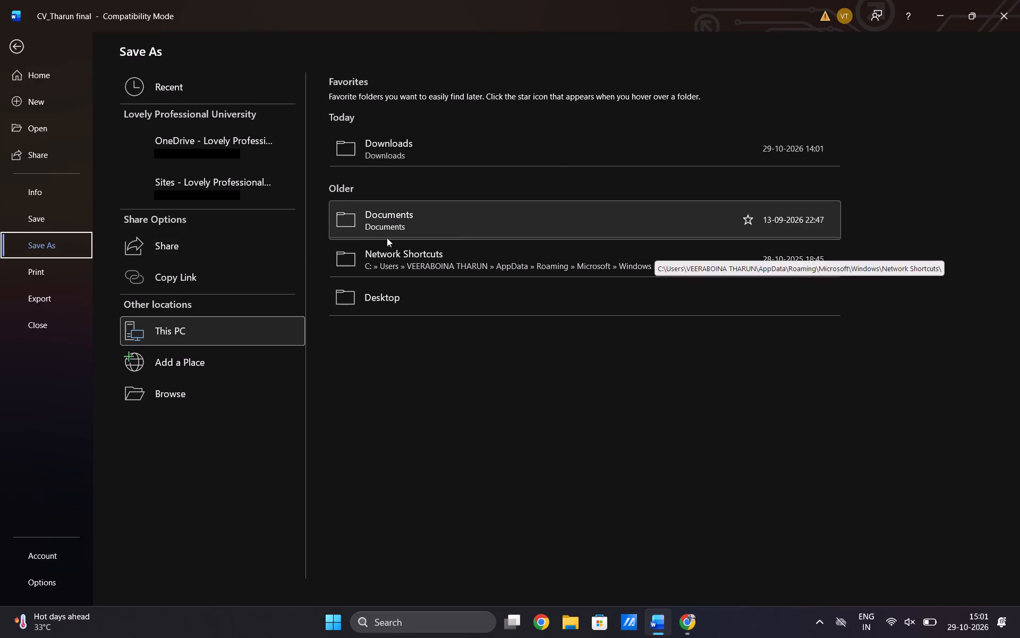
click(45, 297)
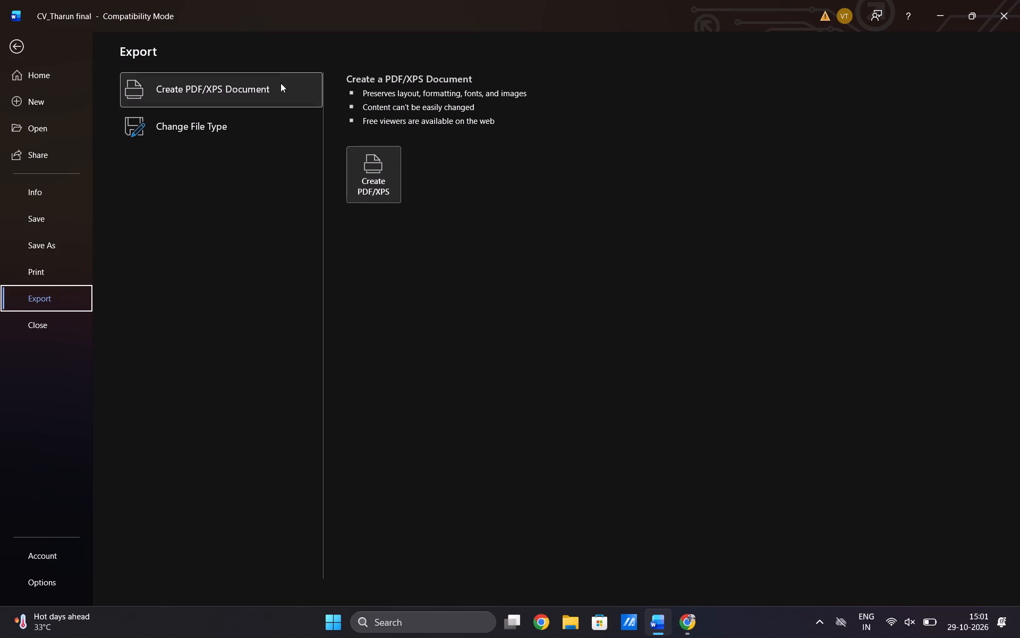
click(370, 181)
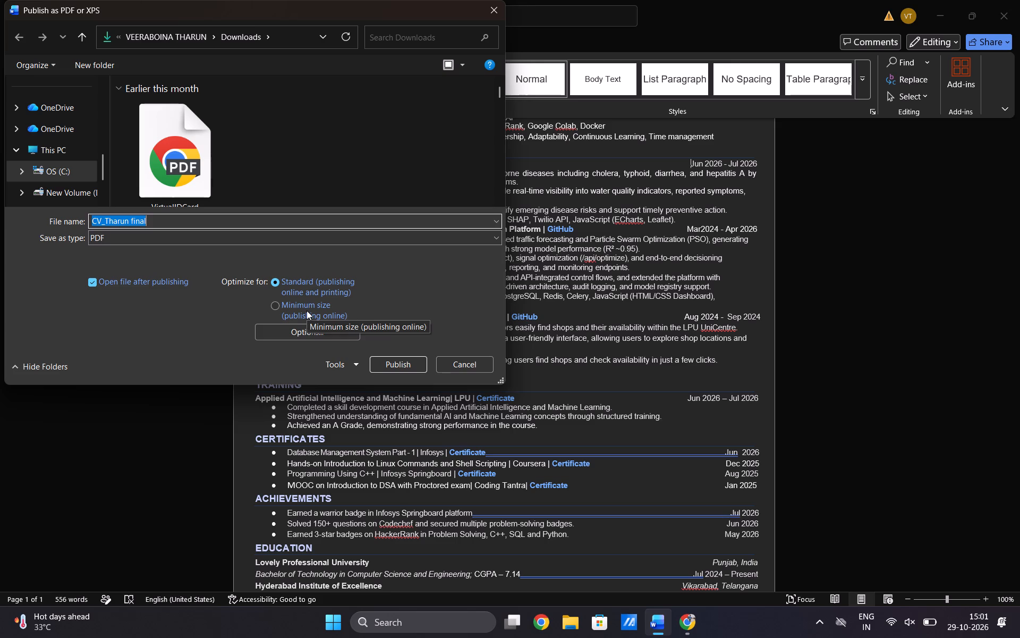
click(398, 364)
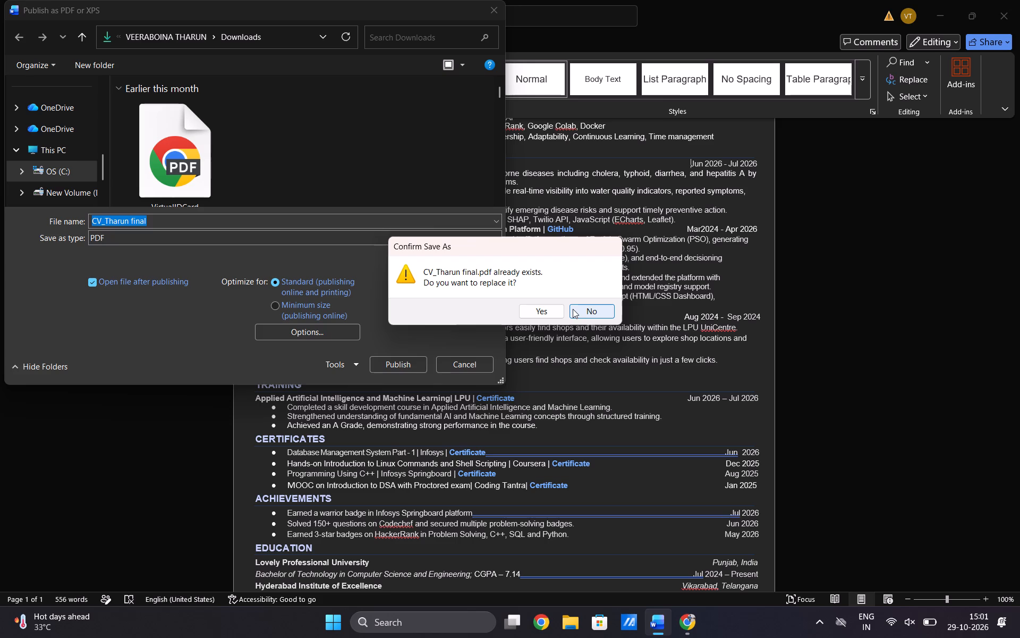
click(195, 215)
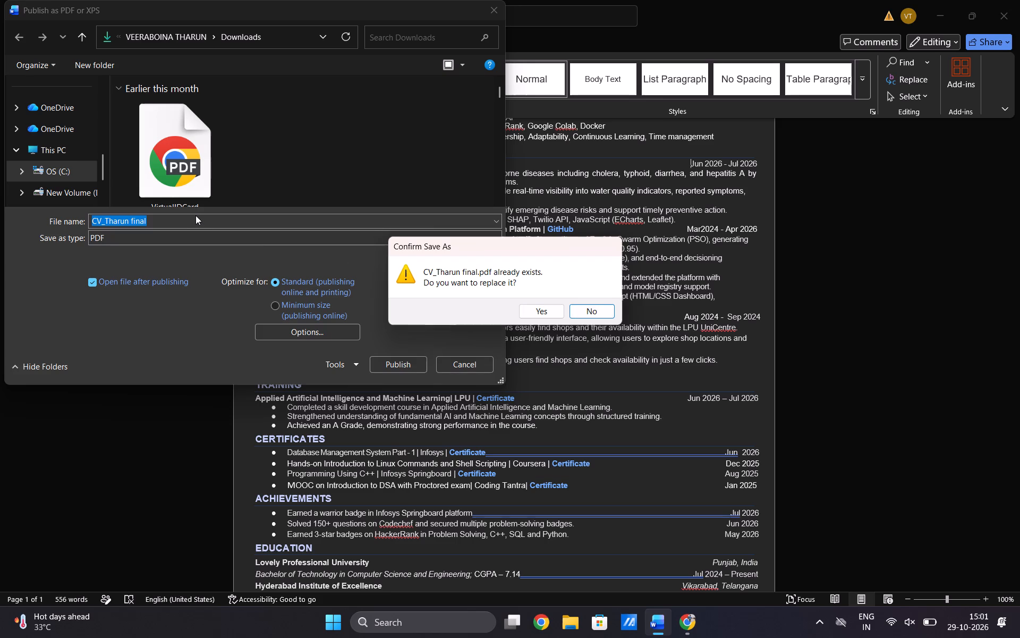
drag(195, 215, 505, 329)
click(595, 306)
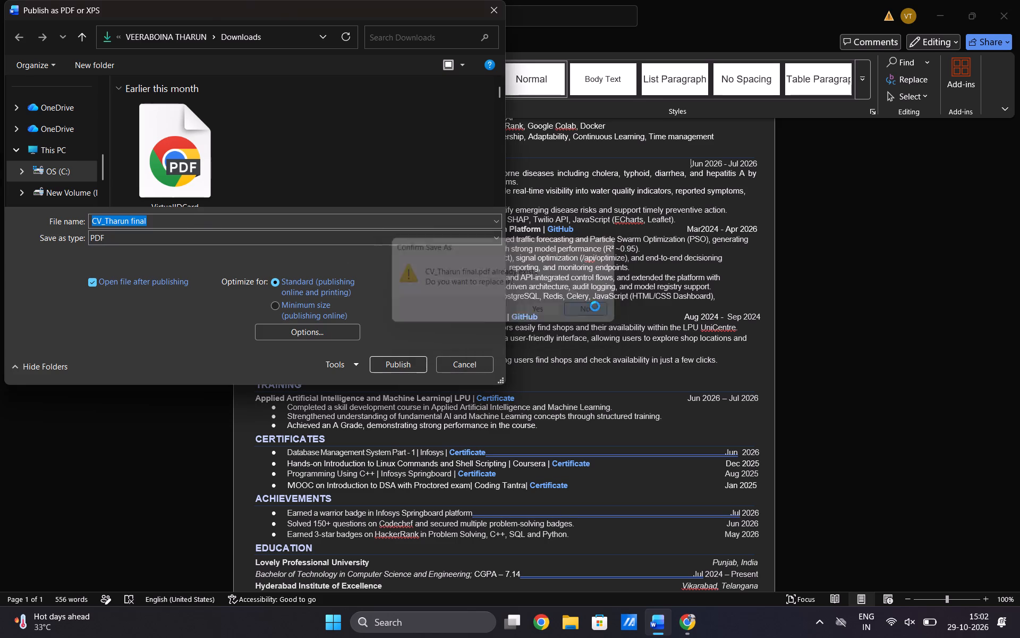
Name the exported PDF "CV @ FInal".
click(208, 222)
key(space)
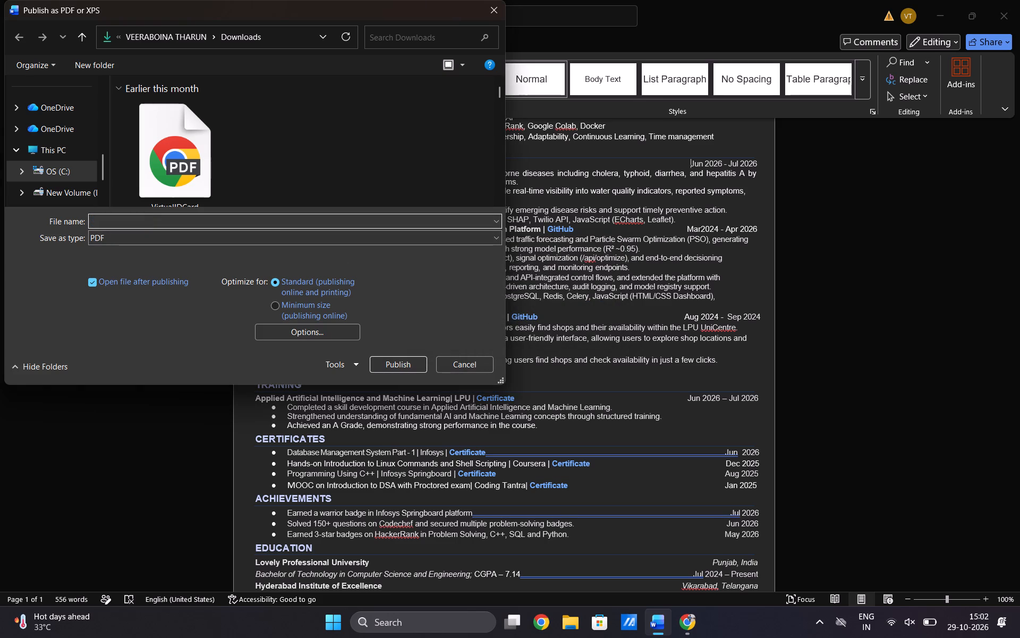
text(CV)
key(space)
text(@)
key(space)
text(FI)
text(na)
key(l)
Publish the CV as a PDF with standard optimization, set to open after publishing.
click(386, 362)
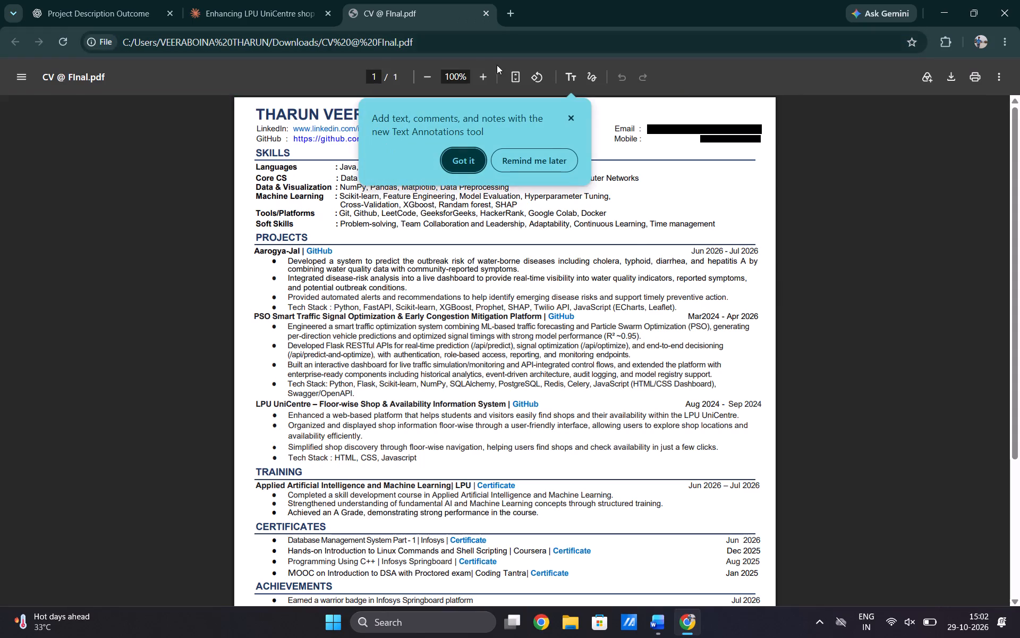
Check the exported CV PDF from the header through the Education section, dismiss the annotation tip, and close the browser window.
scroll(641, 267, down, 3)
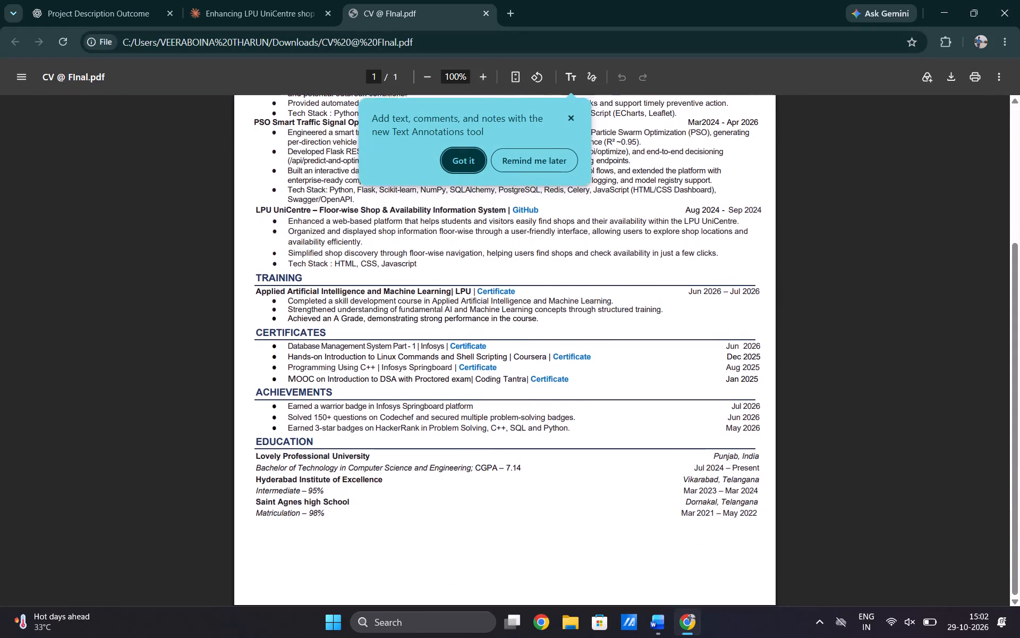
scroll(641, 267, down, 2)
scroll(641, 267, up, 3)
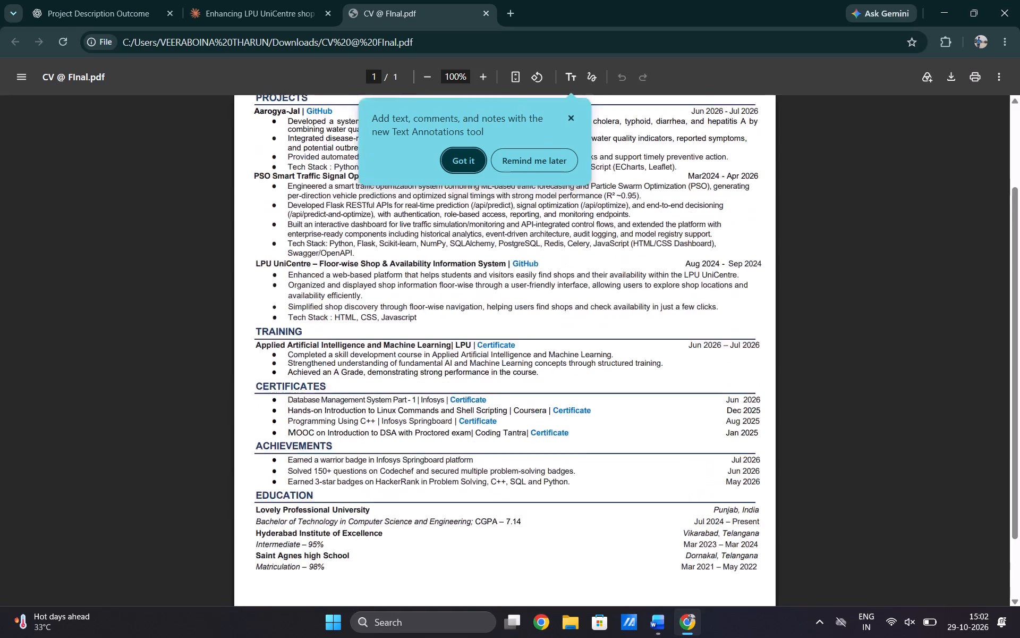
scroll(641, 267, up, 3)
click(915, 256)
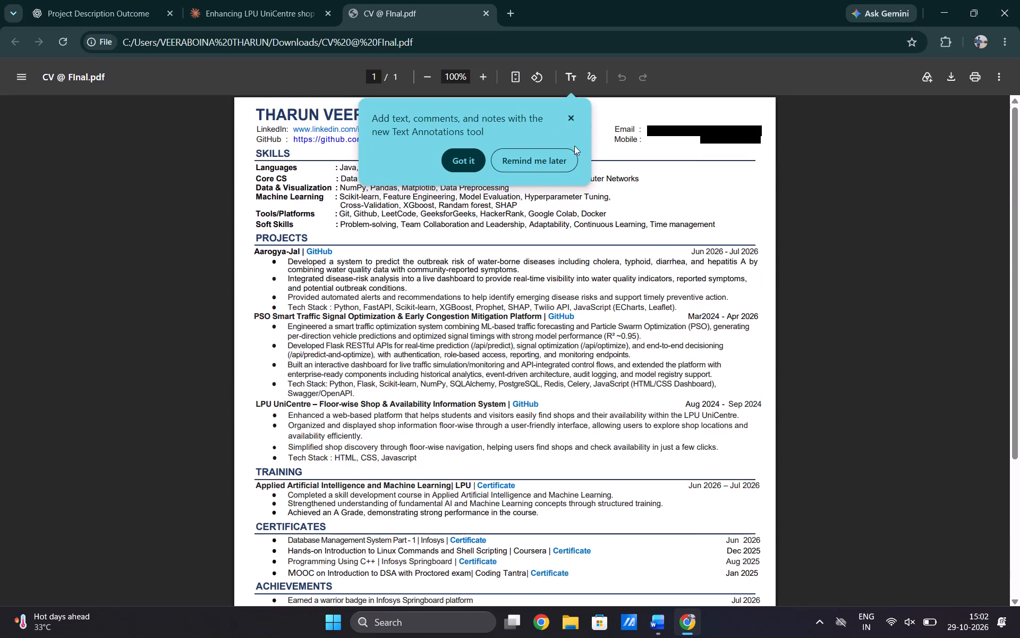
click(573, 114)
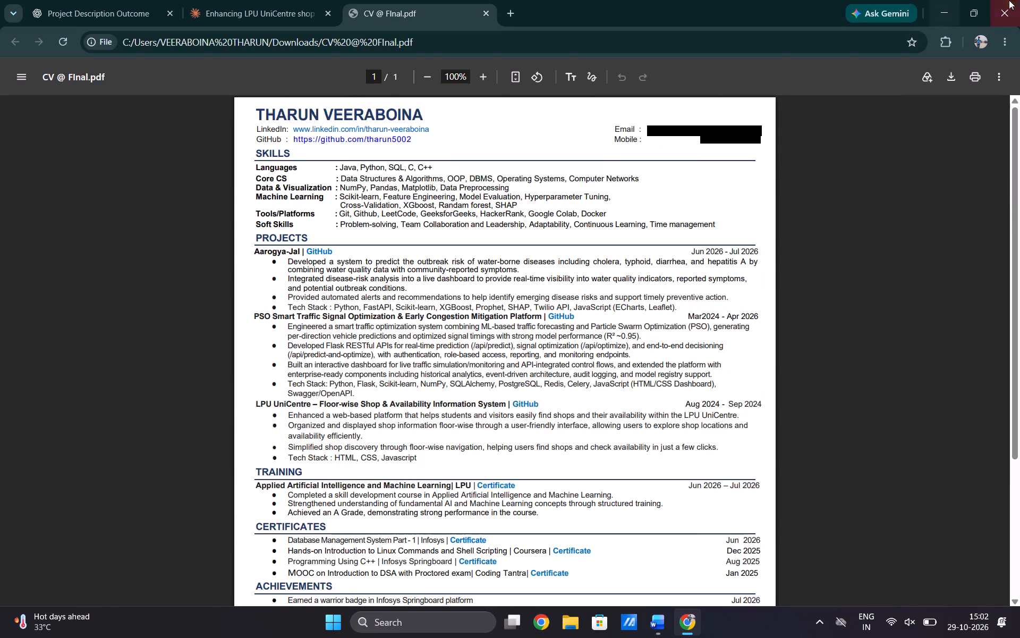
click(1014, 0)
Close the CV document in Word, saving its changes in the Downloads folder.
click(1015, 15)
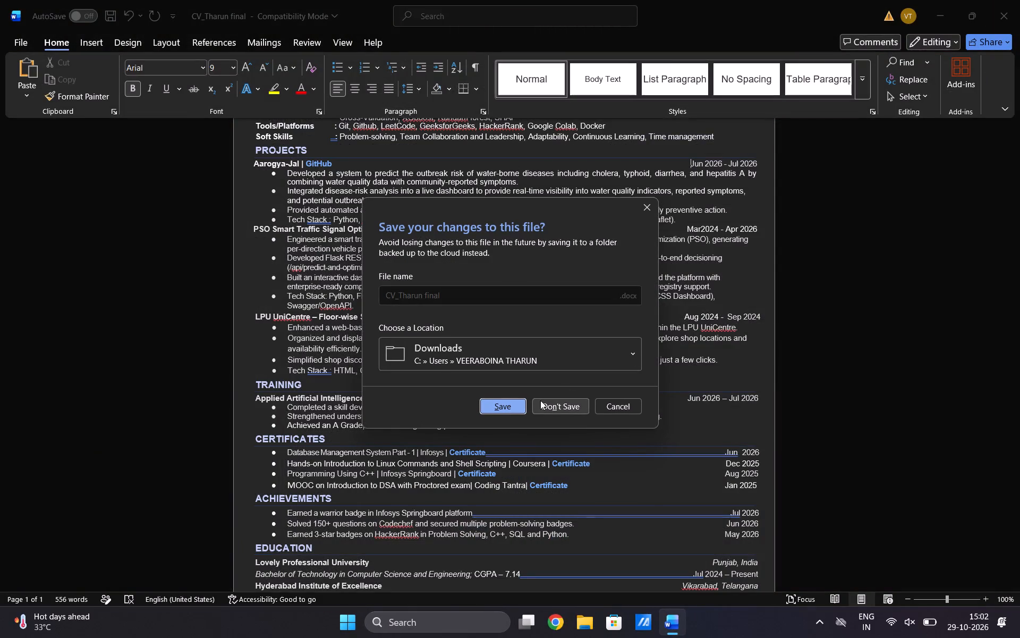
click(511, 400)
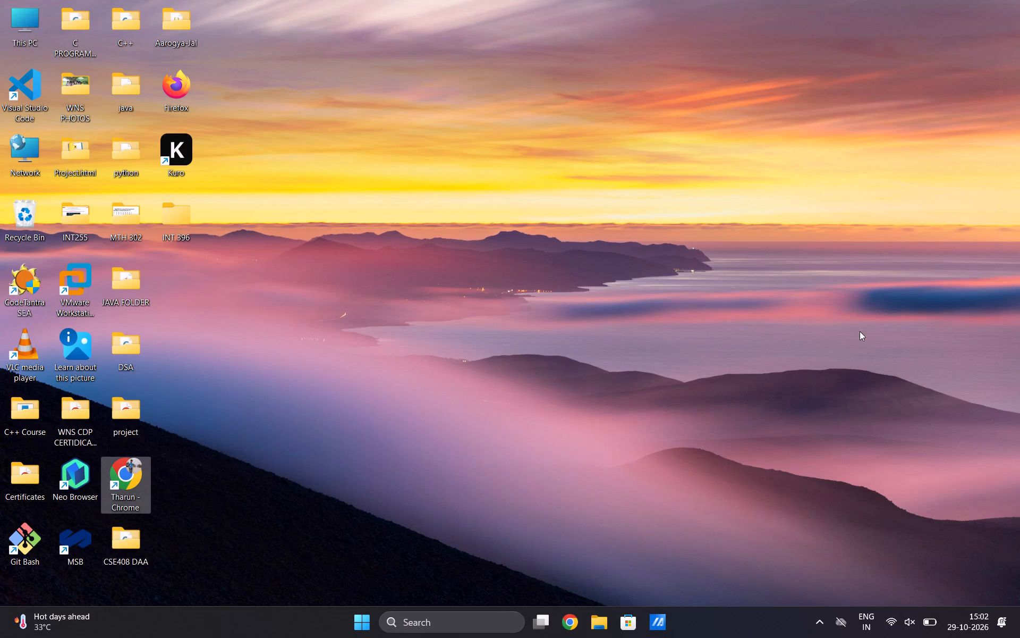
Turn off the computer's Wi-Fi connection to LPU Wireless.
click(889, 626)
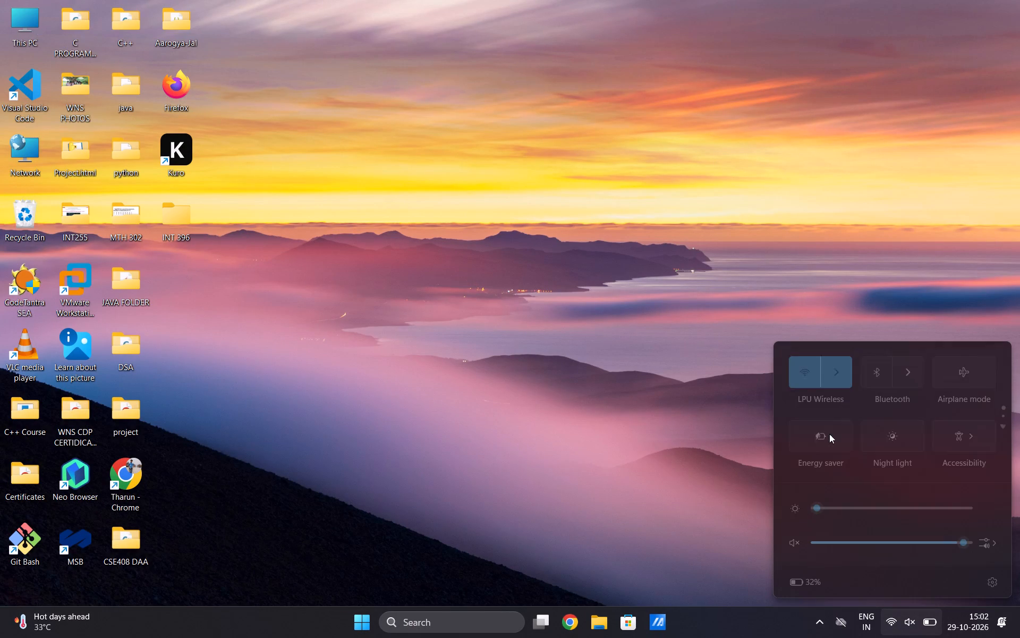
click(802, 372)
click(604, 325)
Refresh the Windows desktop.
right_click(604, 325)
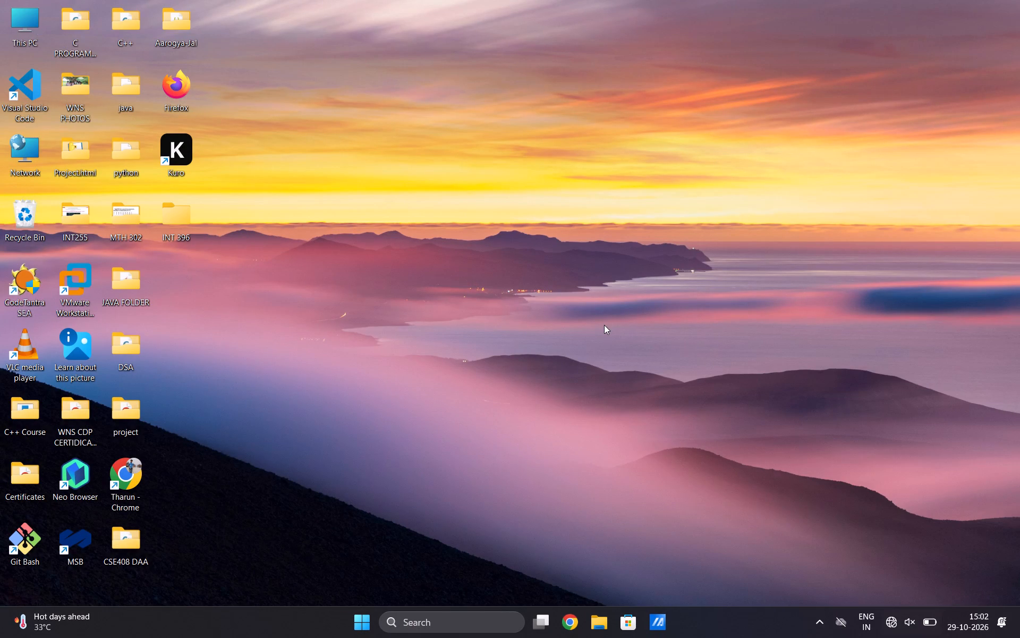
click(636, 135)
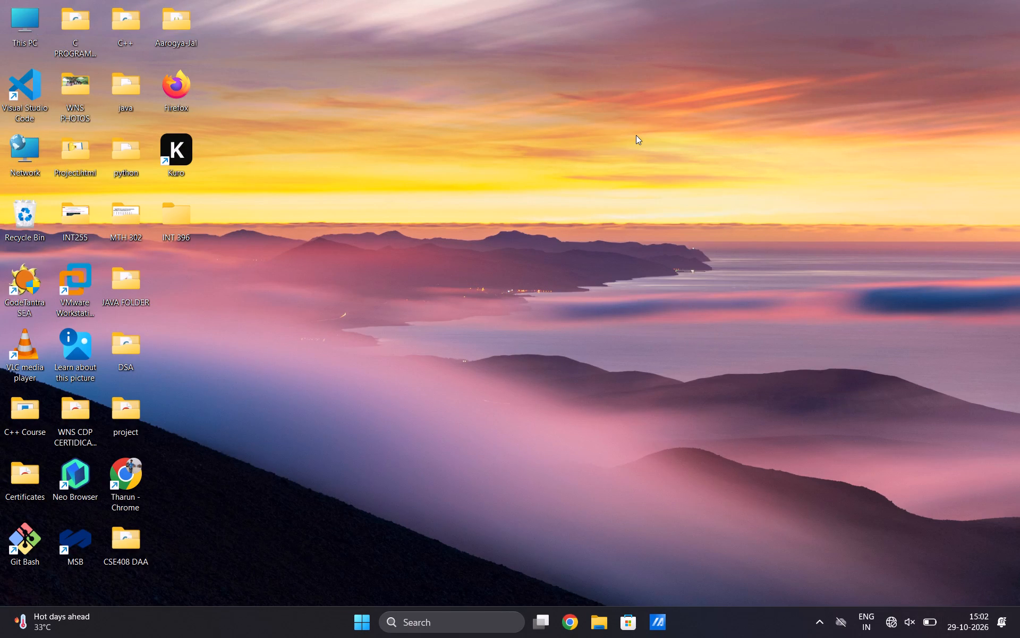
right_click(636, 135)
click(668, 188)
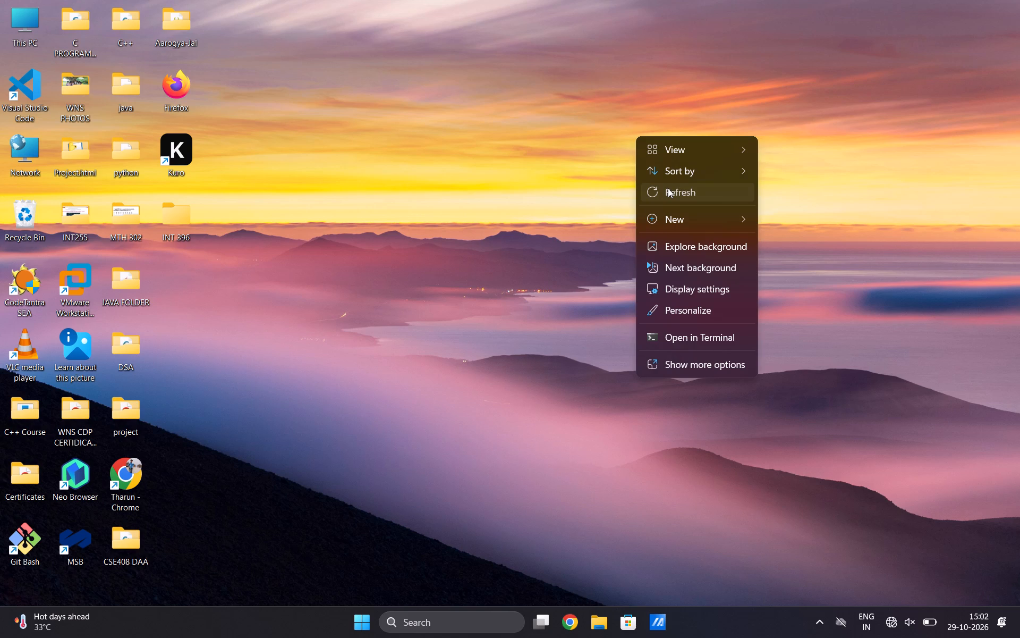
Bring up the Windows shutdown dialog from the desktop.
key(alt+F4)
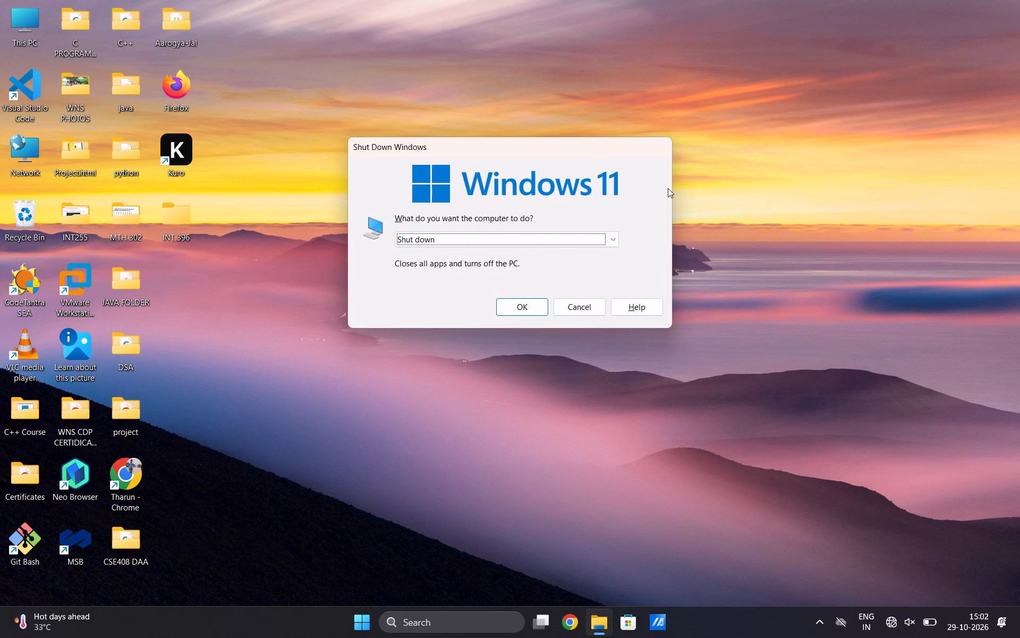